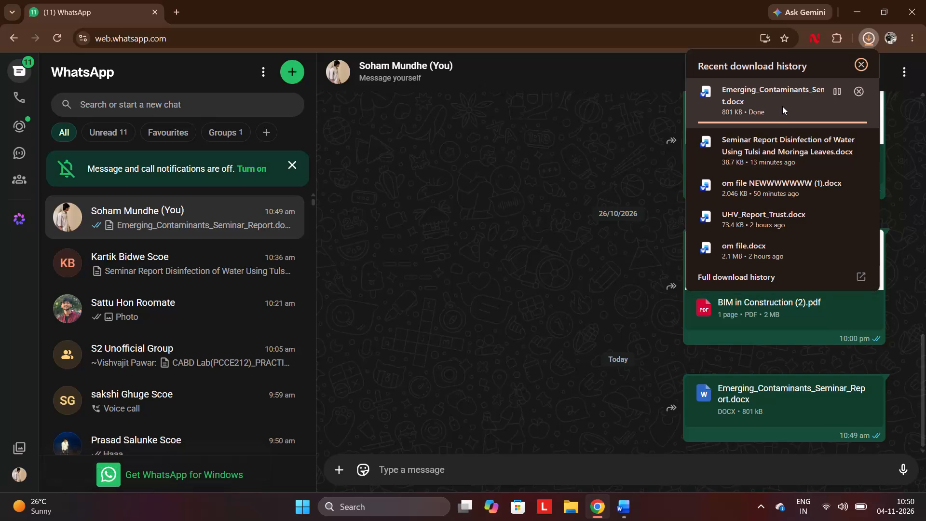
Open the downloaded Emerging_Contaminants_Seminar_Report.docx in Word and maximize its window.
{"action": "left_click", "coordinate": [782, 103]}
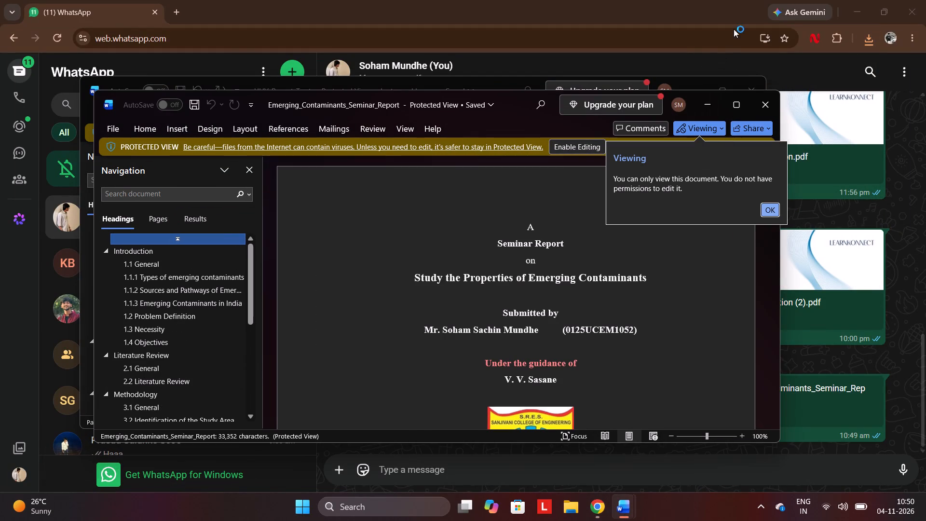
{"action": "left_click", "coordinate": [736, 96]}
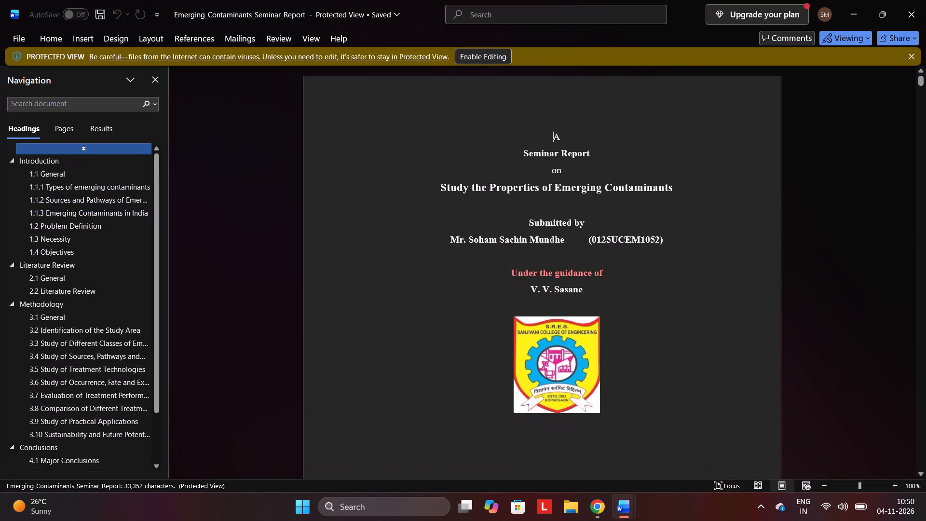
Look through the seminar report's opening pages, from the title page to the signatures on the certificate page.
{"action": "scroll", "coordinate": [757, 272], "scroll_direction": "down", "scroll_amount": 1}
{"action": "left_click", "coordinate": [546, 327]}
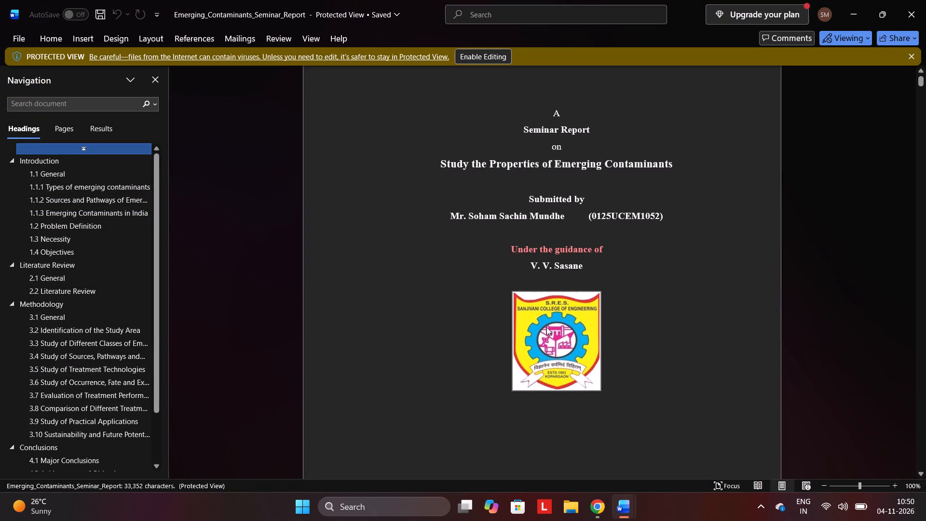
{"action": "left_click", "coordinate": [708, 343]}
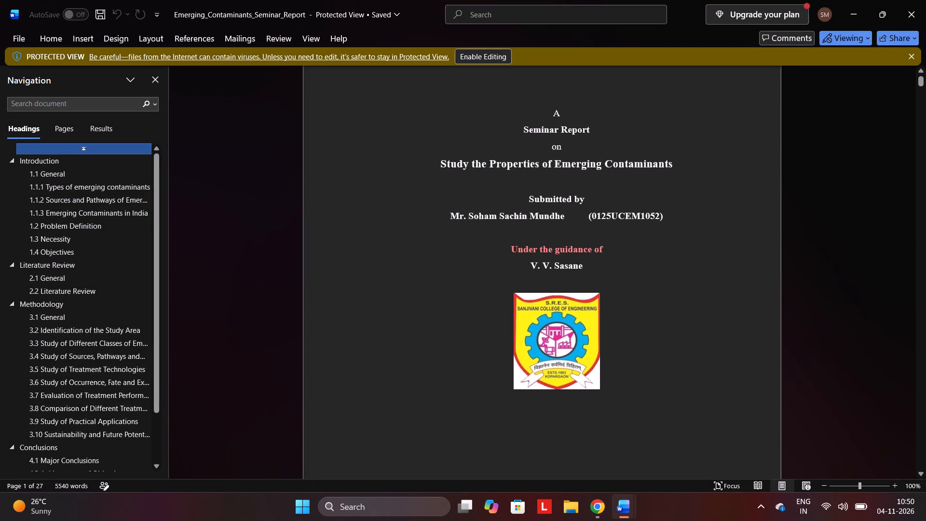
{"action": "scroll", "coordinate": [708, 343], "scroll_direction": "down", "scroll_amount": 4}
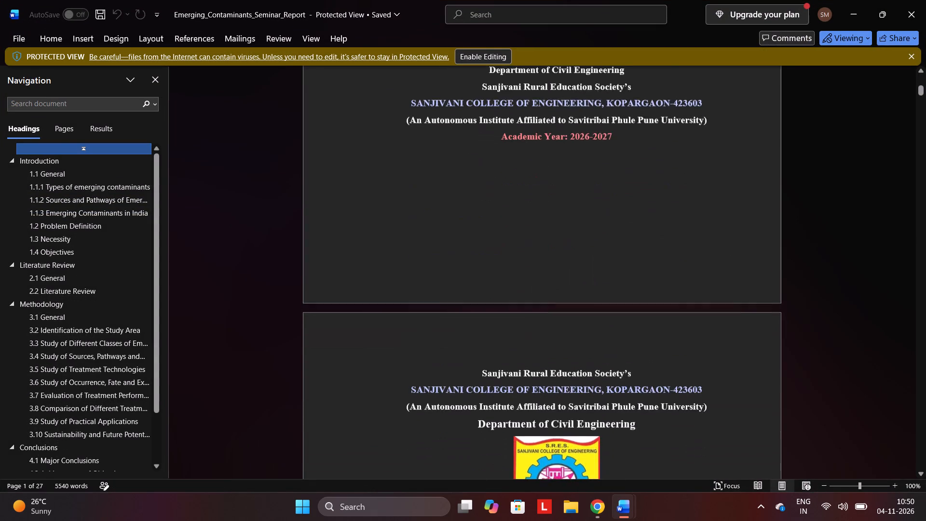
{"action": "scroll", "coordinate": [708, 343], "scroll_direction": "down", "scroll_amount": 5}
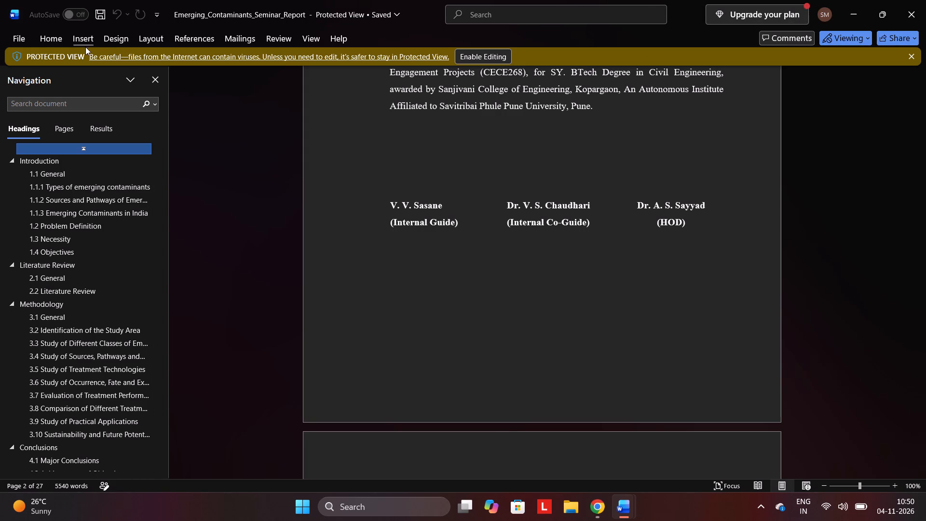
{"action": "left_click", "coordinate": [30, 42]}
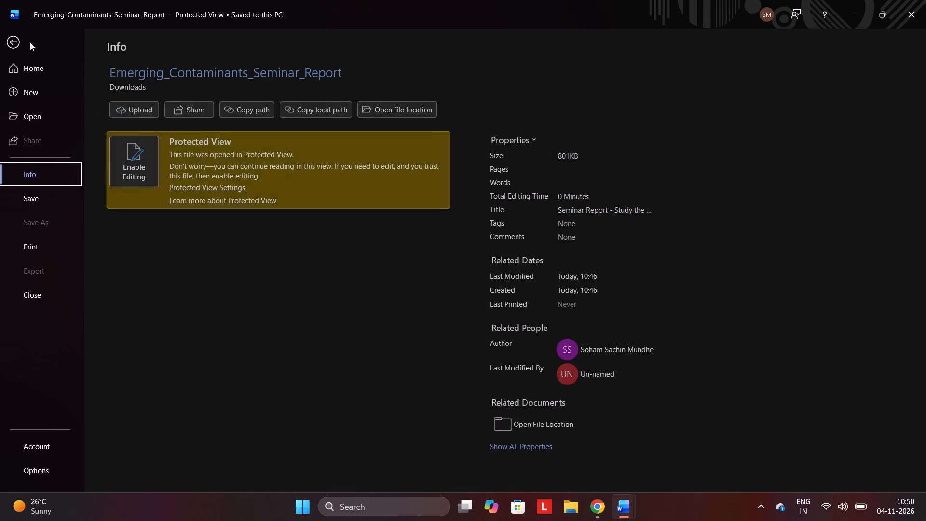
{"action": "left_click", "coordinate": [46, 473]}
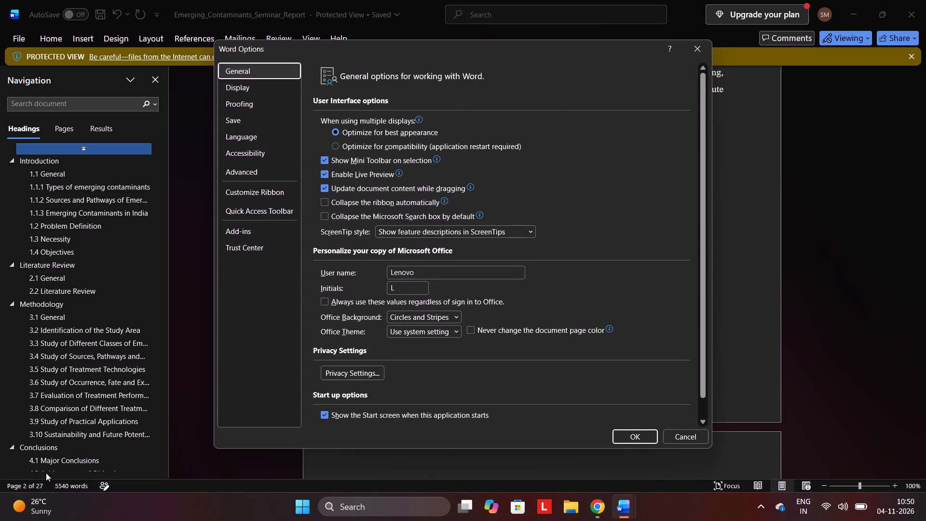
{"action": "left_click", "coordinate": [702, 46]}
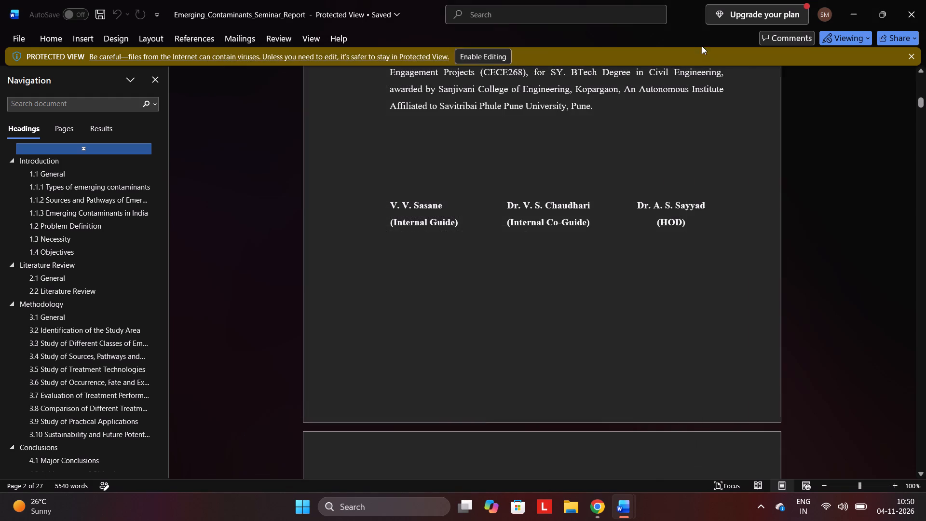
Close the Navigation pane and dismiss the Protected View bar to clear space around the document.
{"action": "left_click", "coordinate": [159, 82]}
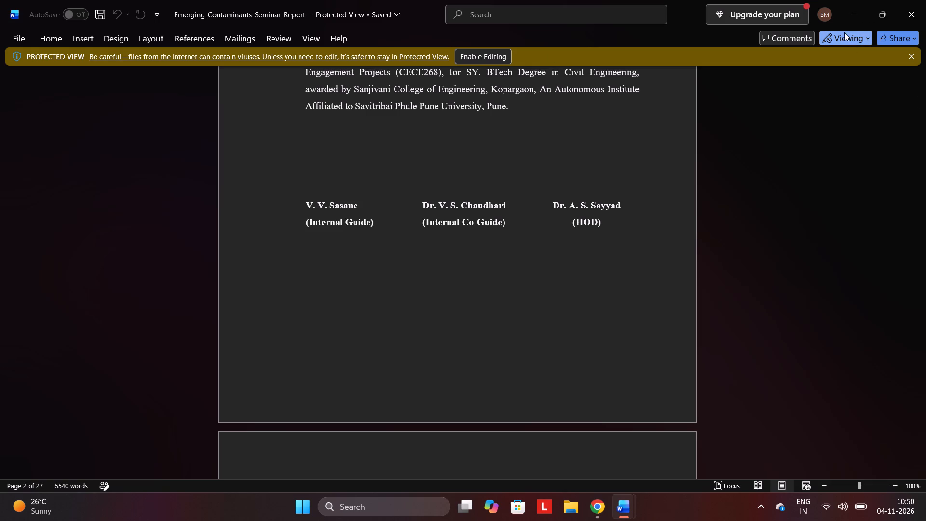
{"action": "left_click", "coordinate": [913, 57]}
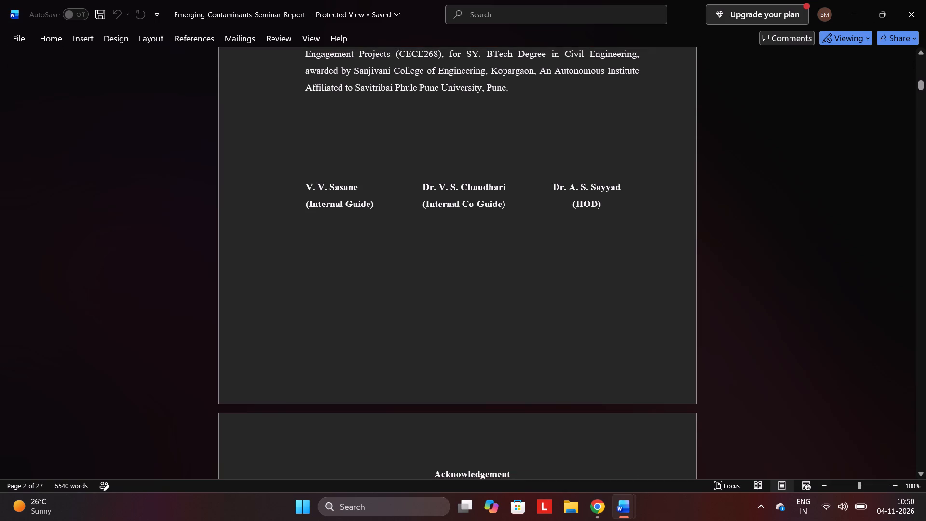
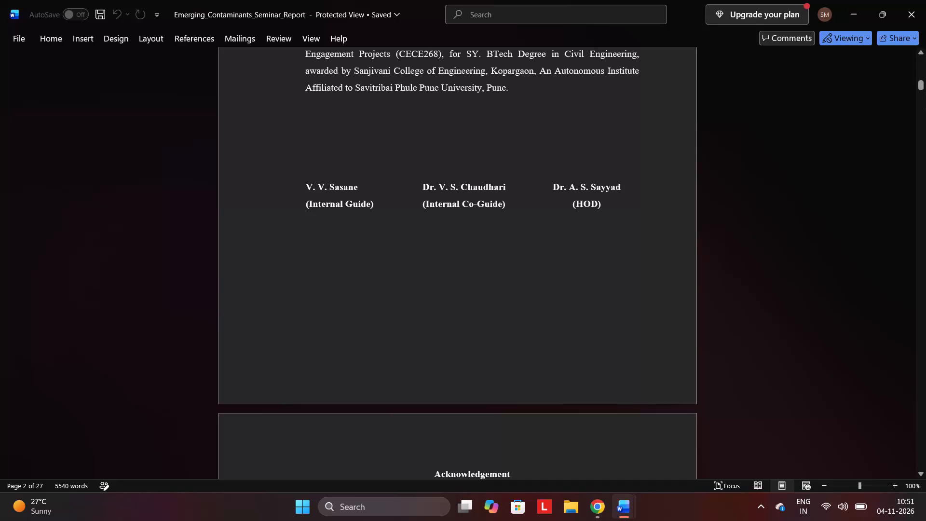
Look through the seminar report from the Acknowledgement, Abstract and List of Figures into chapter 1, and return to the title page.
{"action": "scroll", "coordinate": [709, 209], "scroll_direction": "down", "scroll_amount": 5}
{"action": "scroll", "coordinate": [709, 209], "scroll_direction": "up", "scroll_amount": 1}
{"action": "scroll", "coordinate": [709, 209], "scroll_direction": "right", "scroll_amount": 1}
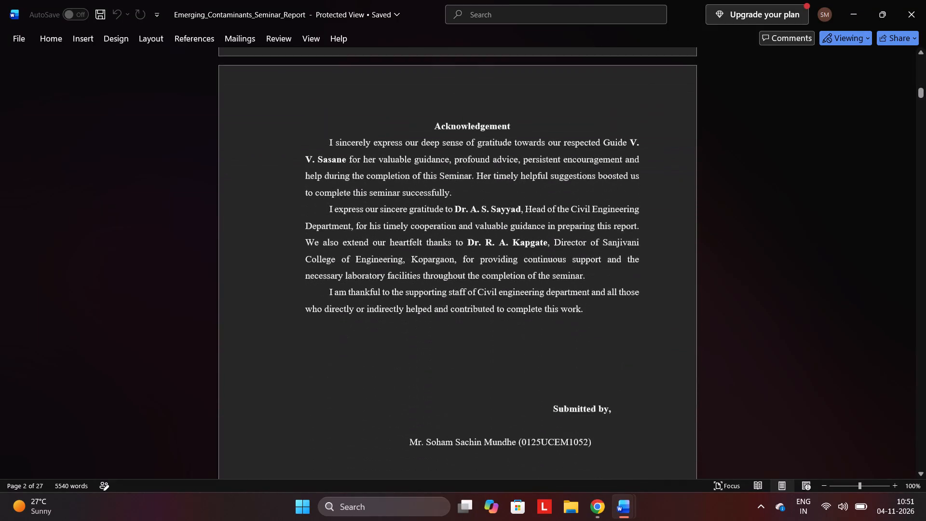
{"action": "scroll", "coordinate": [709, 209], "scroll_direction": "right", "scroll_amount": 1}
{"action": "scroll", "coordinate": [709, 209], "scroll_direction": "down", "scroll_amount": 4}
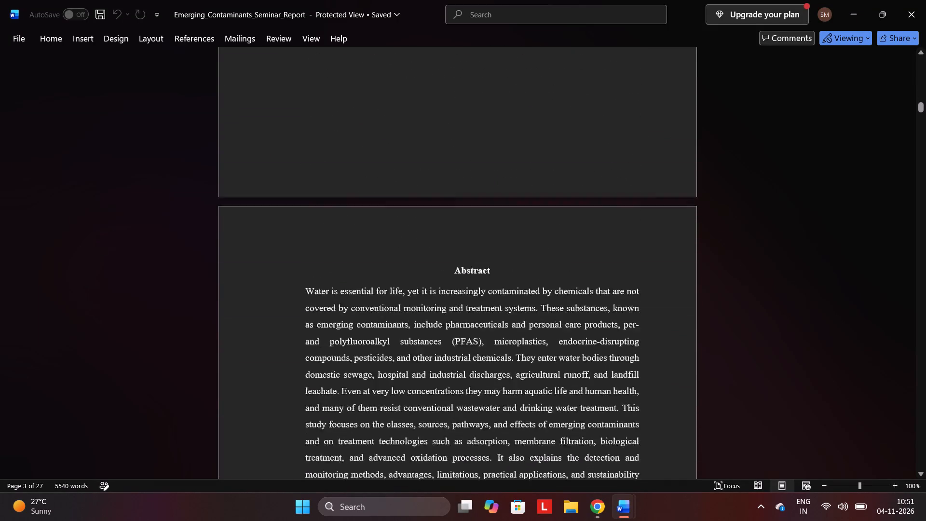
{"action": "scroll", "coordinate": [709, 209], "scroll_direction": "down", "scroll_amount": 5}
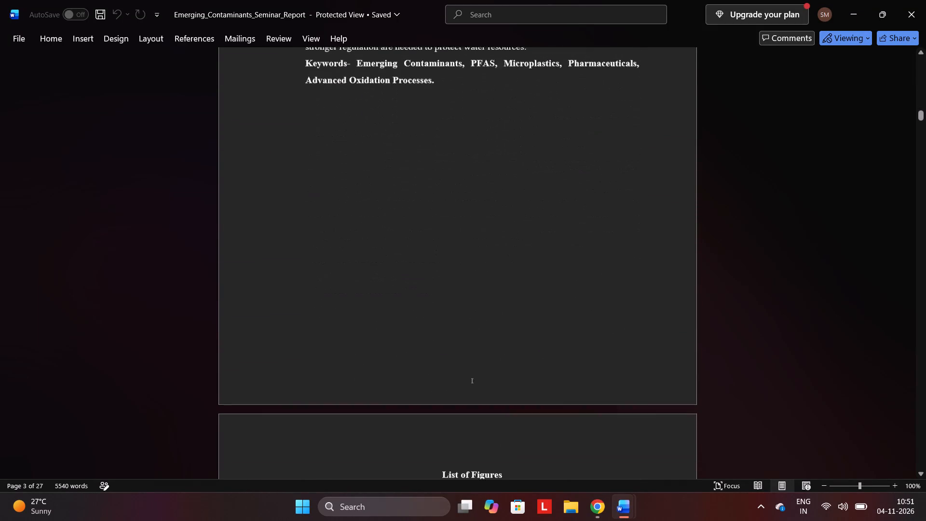
{"action": "scroll", "coordinate": [709, 209], "scroll_direction": "down", "scroll_amount": 3}
{"action": "scroll", "coordinate": [709, 209], "scroll_direction": "up", "scroll_amount": 5}
{"action": "scroll", "coordinate": [709, 209], "scroll_direction": "down", "scroll_amount": 2}
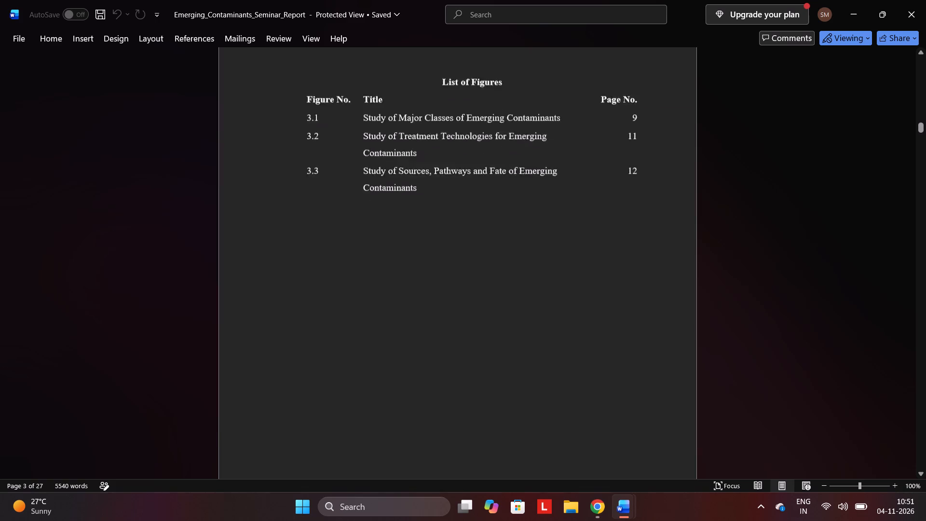
{"action": "scroll", "coordinate": [709, 209], "scroll_direction": "down", "scroll_amount": 6}
{"action": "scroll", "coordinate": [709, 209], "scroll_direction": "up", "scroll_amount": 3}
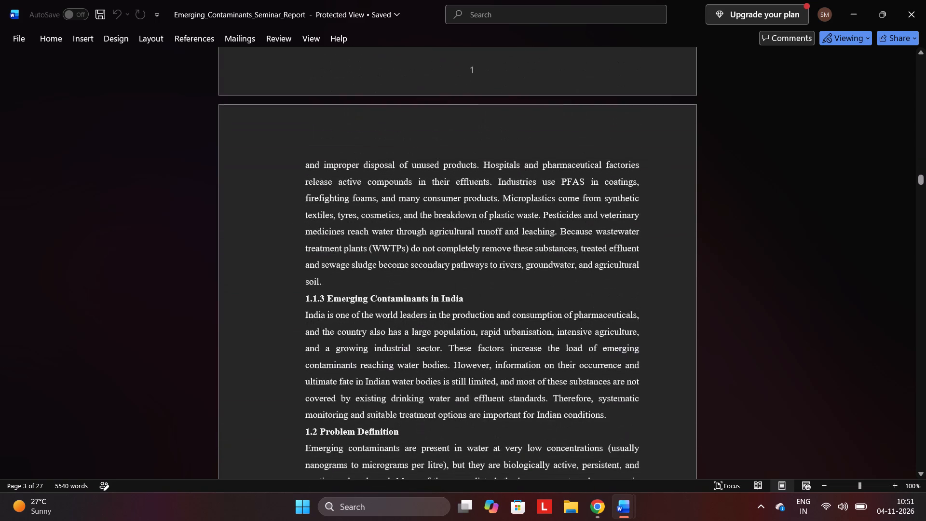
{"action": "scroll", "coordinate": [709, 209], "scroll_direction": "up", "scroll_amount": 7}
{"action": "scroll", "coordinate": [709, 209], "scroll_direction": "up", "scroll_amount": 20}
{"action": "scroll", "coordinate": [709, 209], "scroll_direction": "up", "scroll_amount": 6}
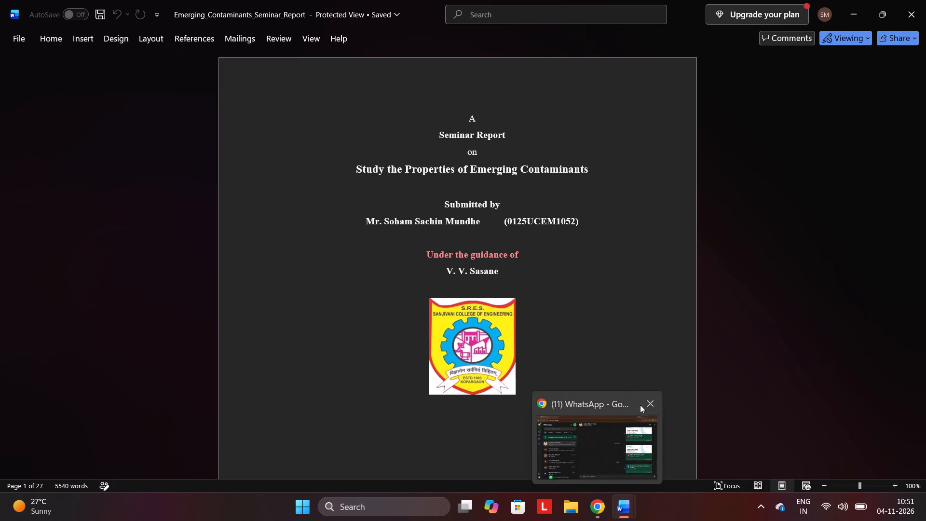
Close the Chrome window that has WhatsApp open, keeping the seminar report in view.
{"action": "left_click", "coordinate": [643, 402]}
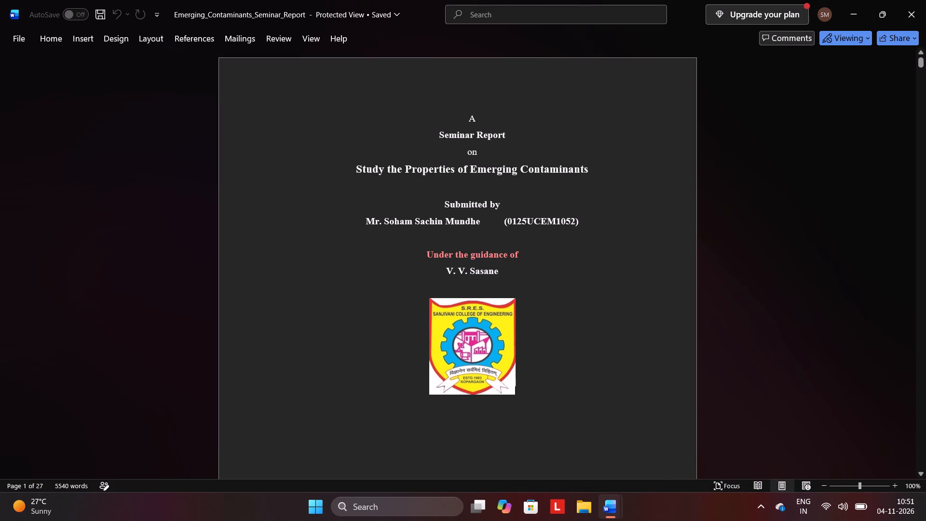
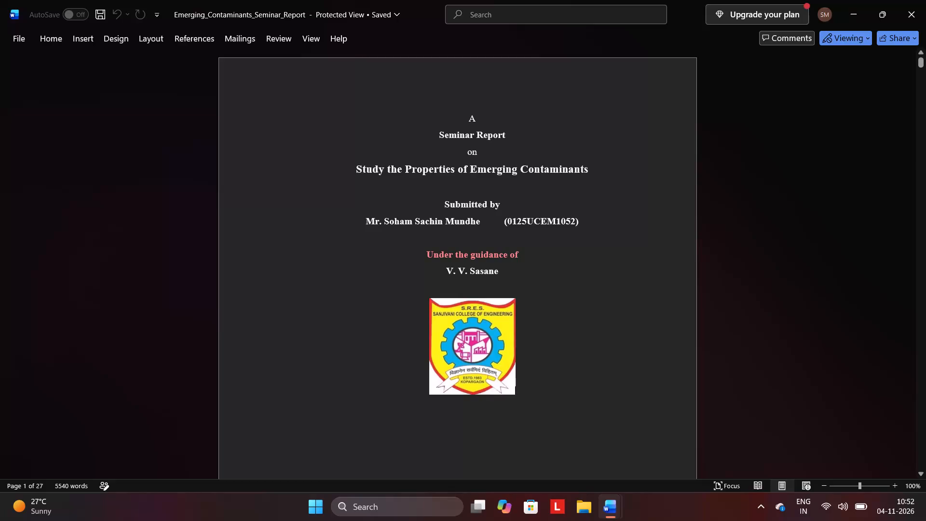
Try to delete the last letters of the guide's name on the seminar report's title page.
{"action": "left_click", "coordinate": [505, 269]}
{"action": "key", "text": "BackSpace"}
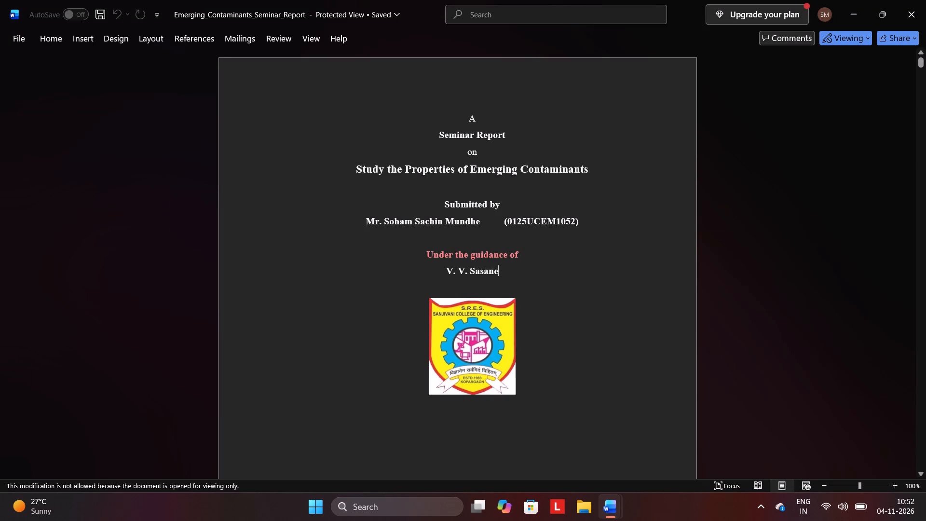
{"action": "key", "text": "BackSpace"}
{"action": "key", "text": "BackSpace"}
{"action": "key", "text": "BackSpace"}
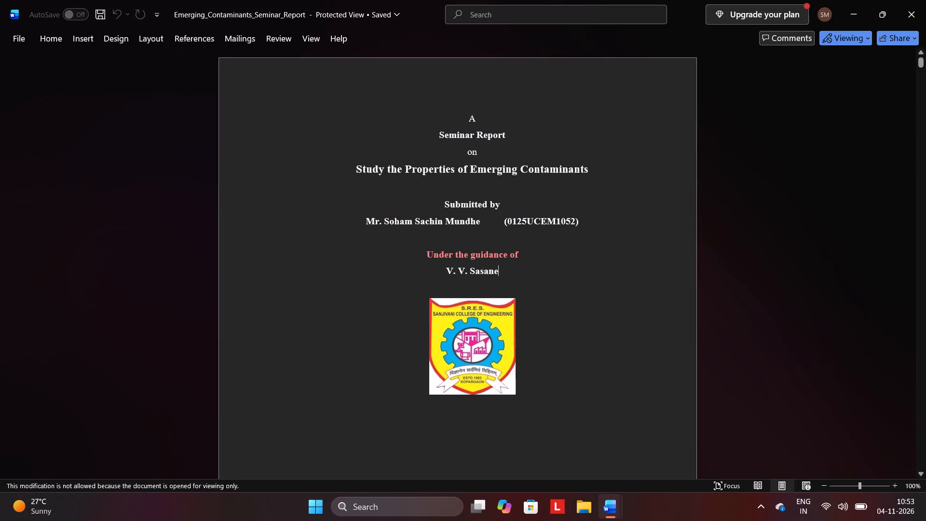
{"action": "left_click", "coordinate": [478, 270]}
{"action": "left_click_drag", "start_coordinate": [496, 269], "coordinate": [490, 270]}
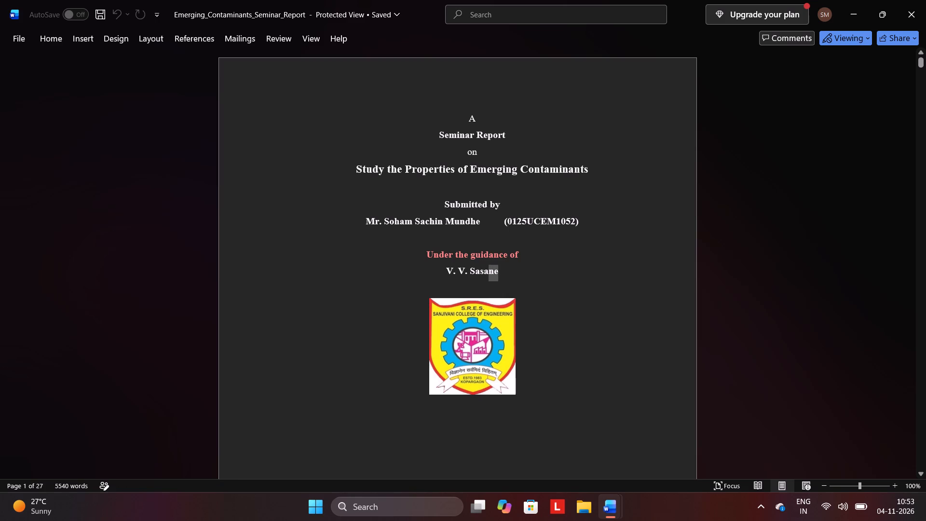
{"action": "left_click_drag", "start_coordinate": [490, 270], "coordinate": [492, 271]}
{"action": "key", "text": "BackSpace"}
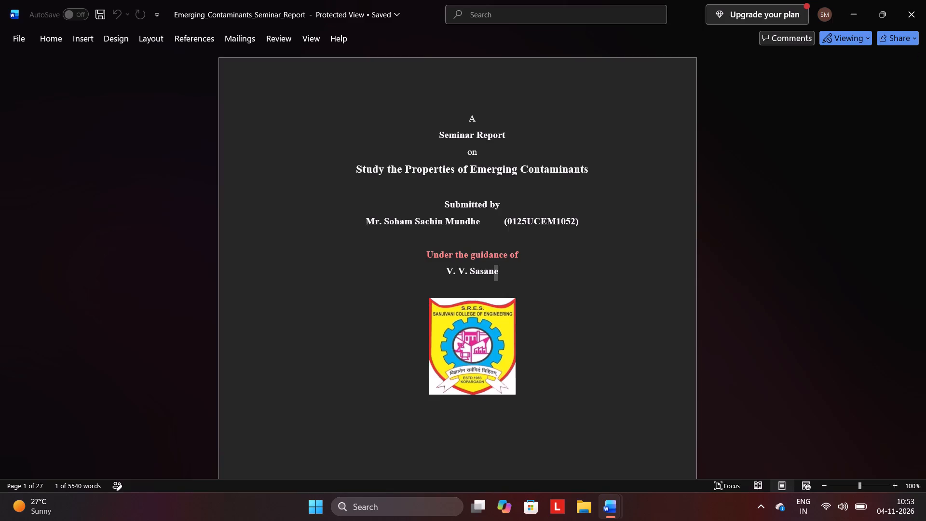
Examine the Office account details and read through its privacy settings, leaving them as they are.
{"action": "left_click", "coordinate": [24, 37]}
{"action": "left_click", "coordinate": [47, 452]}
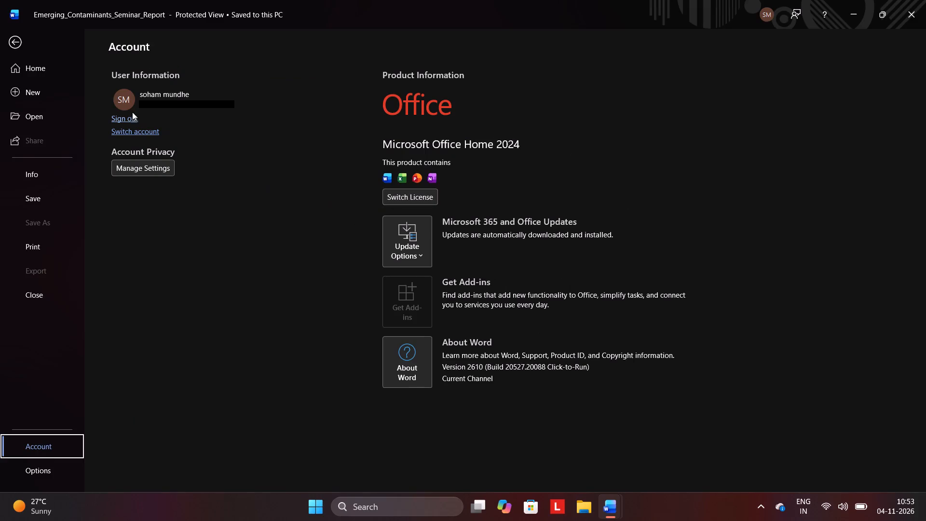
{"action": "left_click", "coordinate": [141, 182]}
{"action": "left_click", "coordinate": [151, 167]}
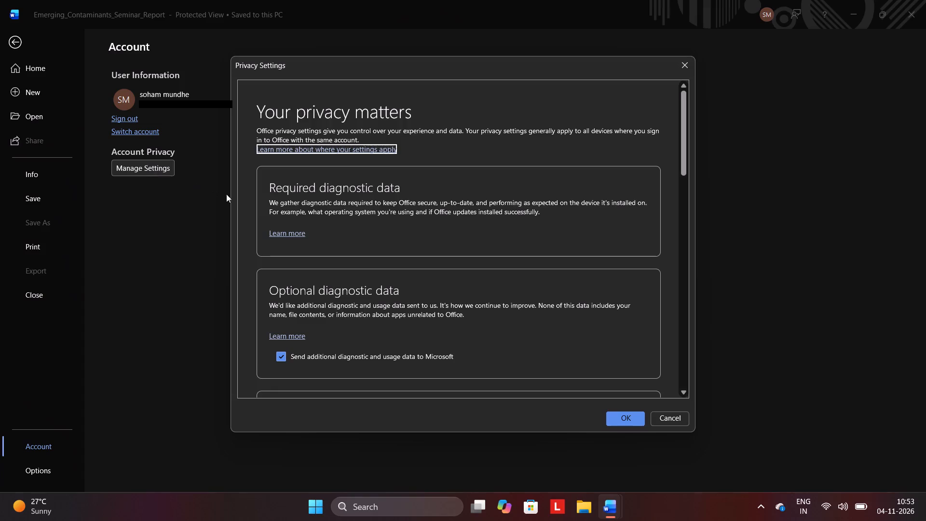
{"action": "scroll", "coordinate": [395, 224], "scroll_direction": "down", "scroll_amount": 4}
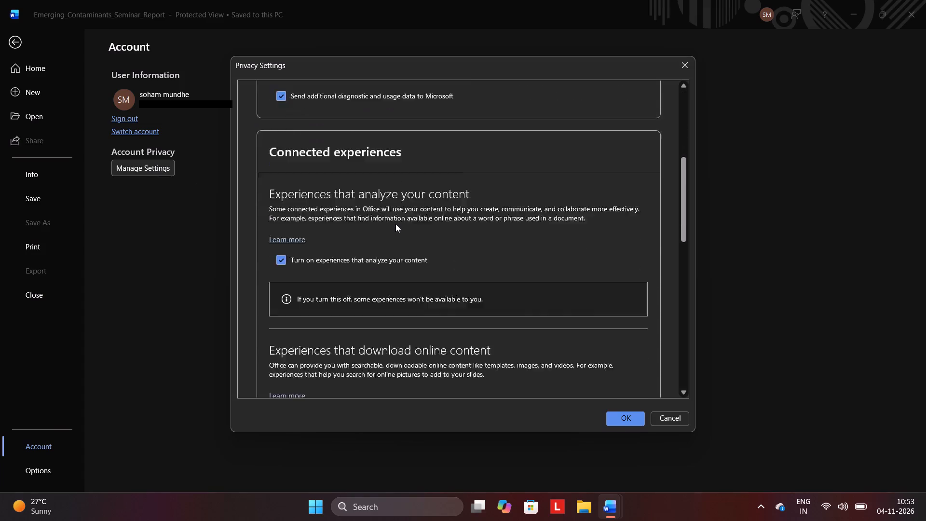
{"action": "scroll", "coordinate": [395, 224], "scroll_direction": "down", "scroll_amount": 7}
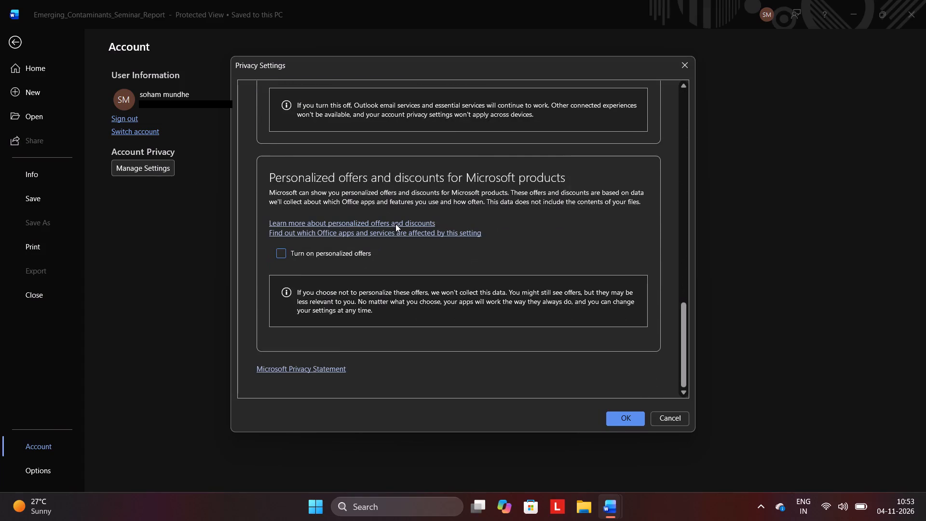
{"action": "scroll", "coordinate": [395, 224], "scroll_direction": "down", "scroll_amount": 2}
{"action": "left_click", "coordinate": [682, 58]}
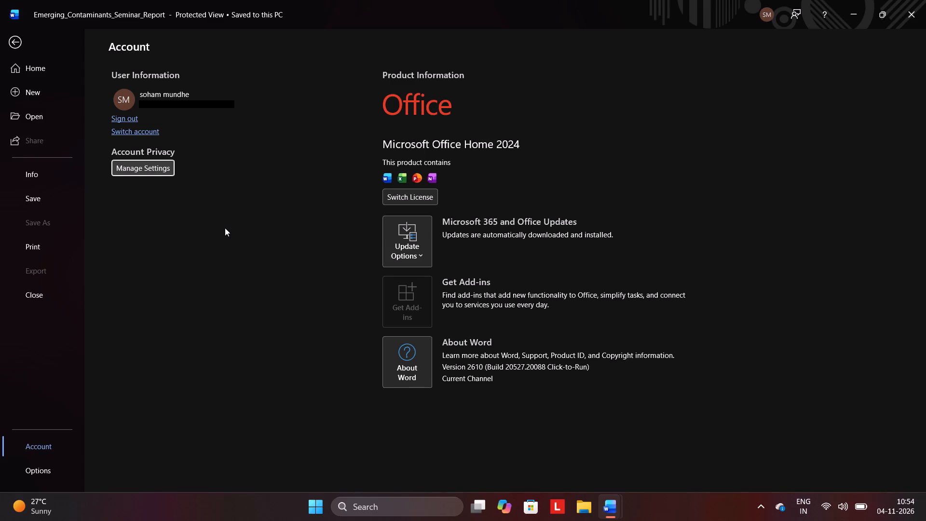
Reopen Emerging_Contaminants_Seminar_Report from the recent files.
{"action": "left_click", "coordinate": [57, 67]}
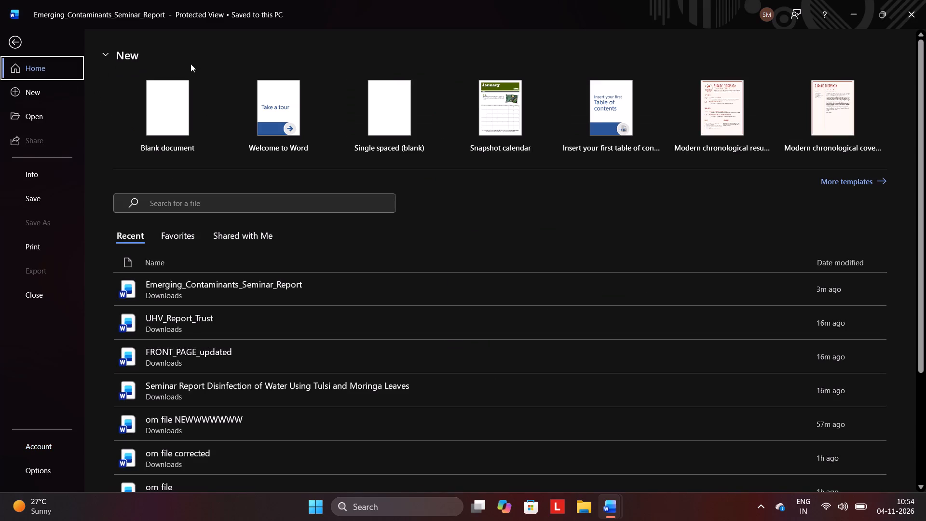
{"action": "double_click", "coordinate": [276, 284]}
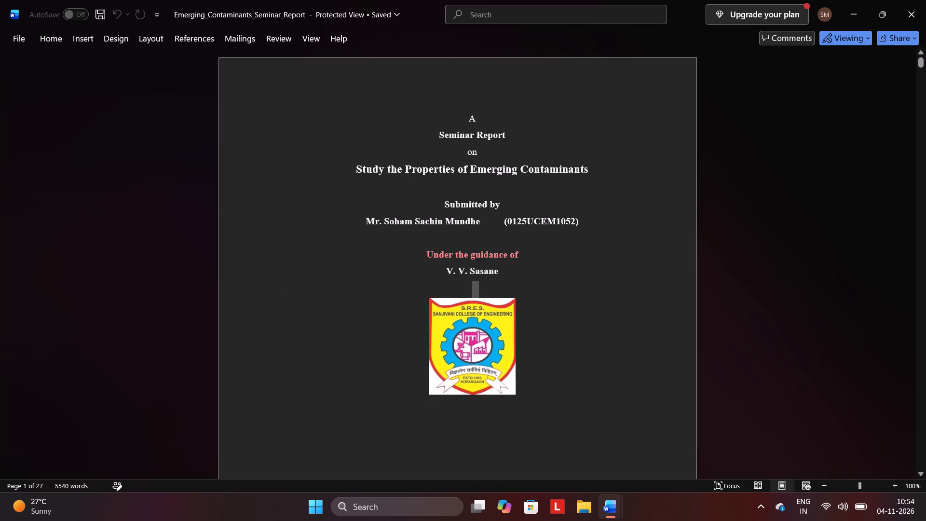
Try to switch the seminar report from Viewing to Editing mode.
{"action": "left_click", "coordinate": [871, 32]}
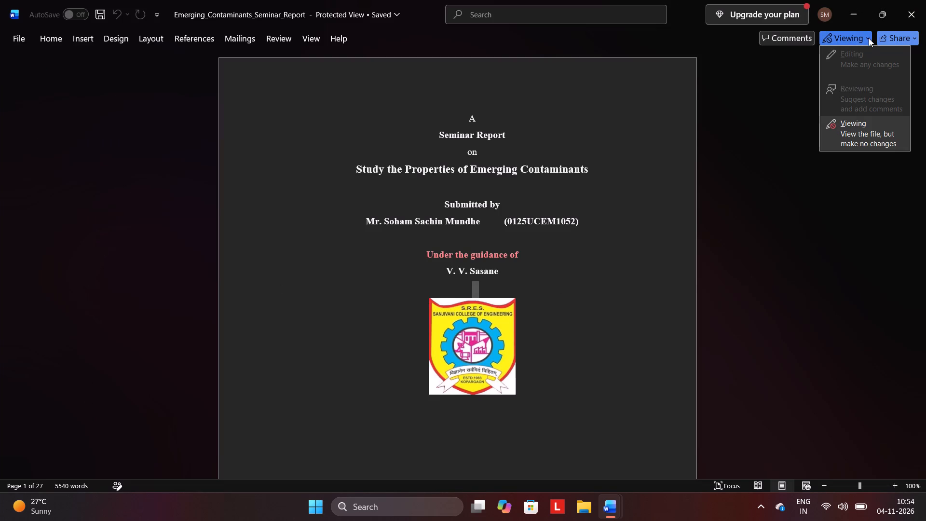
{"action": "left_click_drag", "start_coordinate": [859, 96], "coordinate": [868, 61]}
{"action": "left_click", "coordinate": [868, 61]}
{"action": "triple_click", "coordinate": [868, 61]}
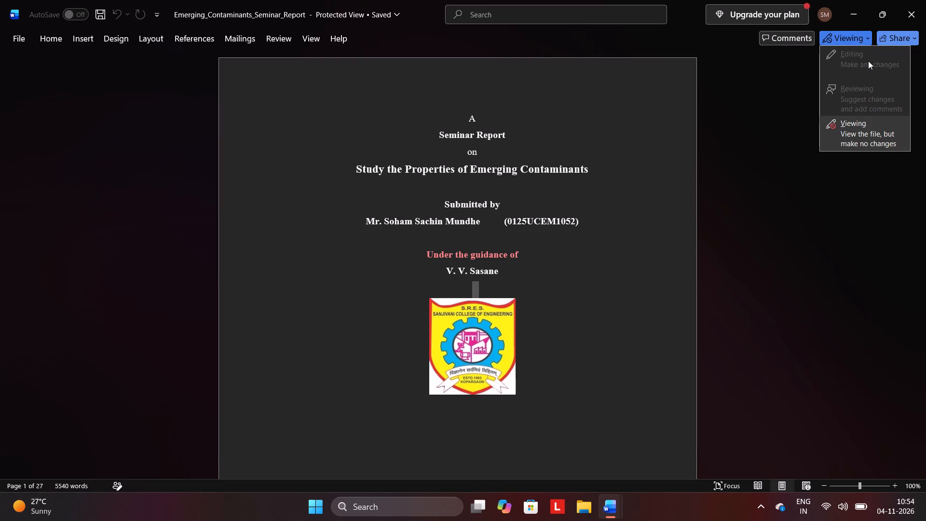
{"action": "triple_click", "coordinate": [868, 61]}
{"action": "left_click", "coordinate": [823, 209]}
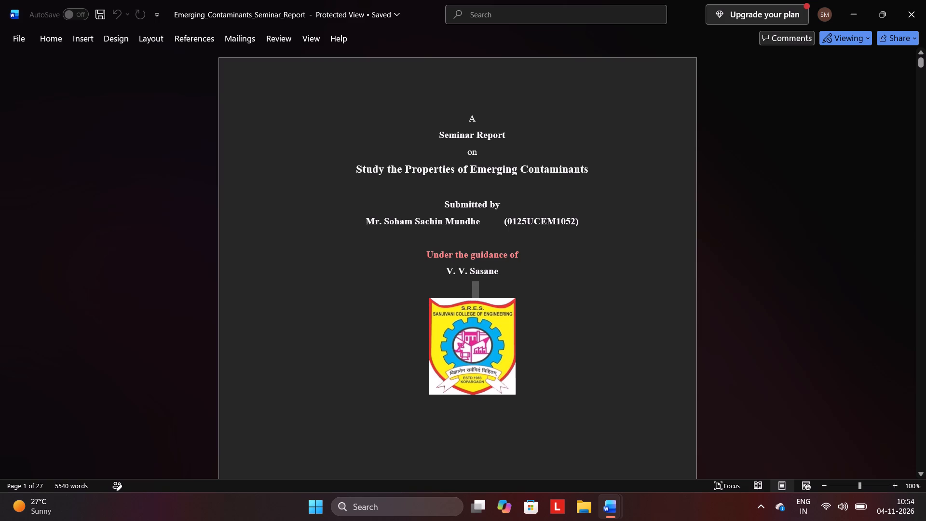
Close the seminar report and the UHV_Report_Trust document.
{"action": "left_click", "coordinate": [898, 0]}
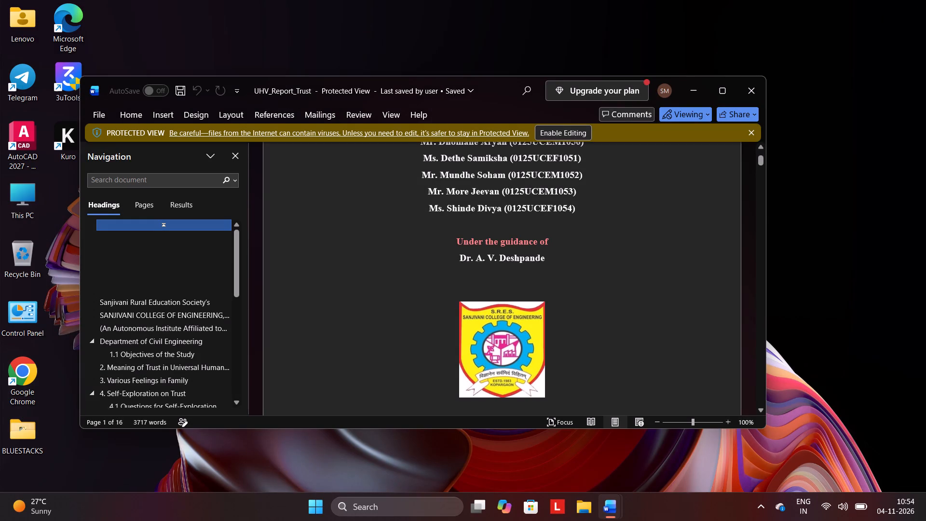
{"action": "left_click", "coordinate": [756, 88]}
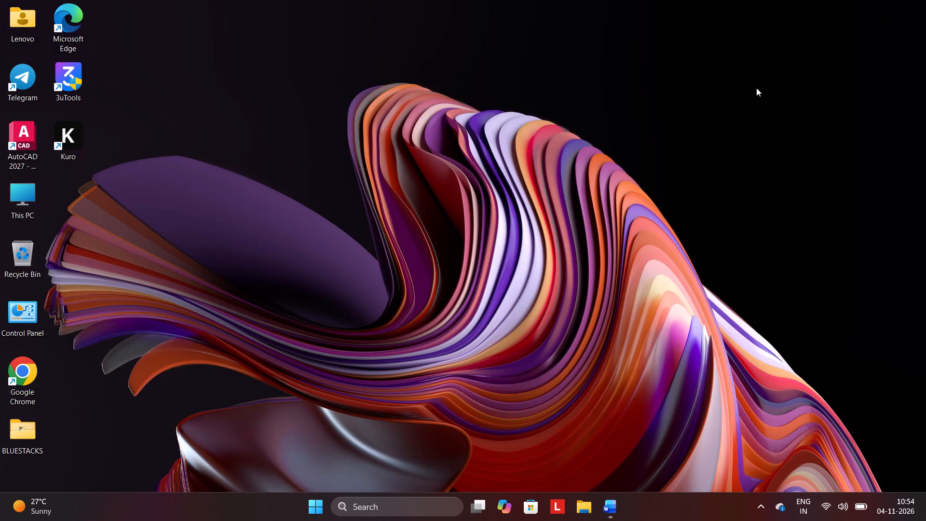
Relaunch Word, maximize its window and open Emerging_Contaminants_Seminar_Report from the recent files.
{"action": "left_click", "coordinate": [365, 506]}
{"action": "type", "text": "wo"}
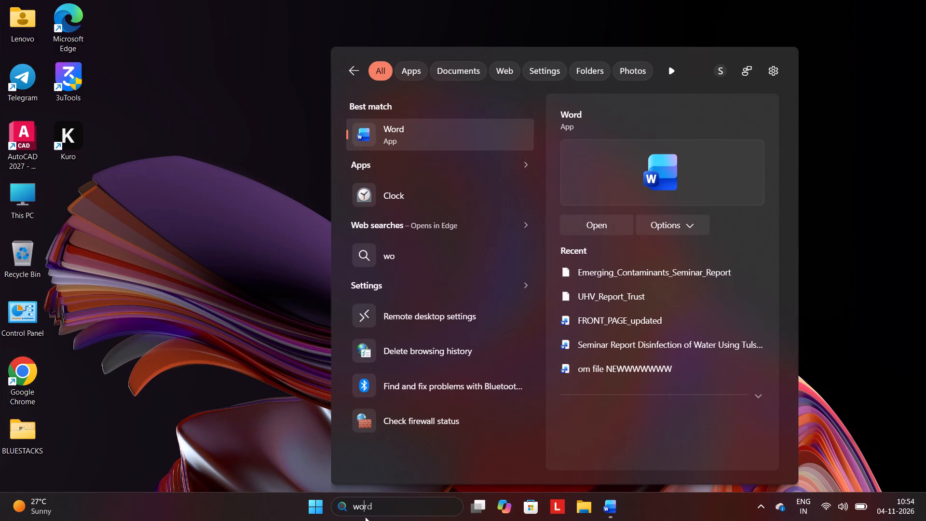
{"action": "double_click", "coordinate": [447, 136]}
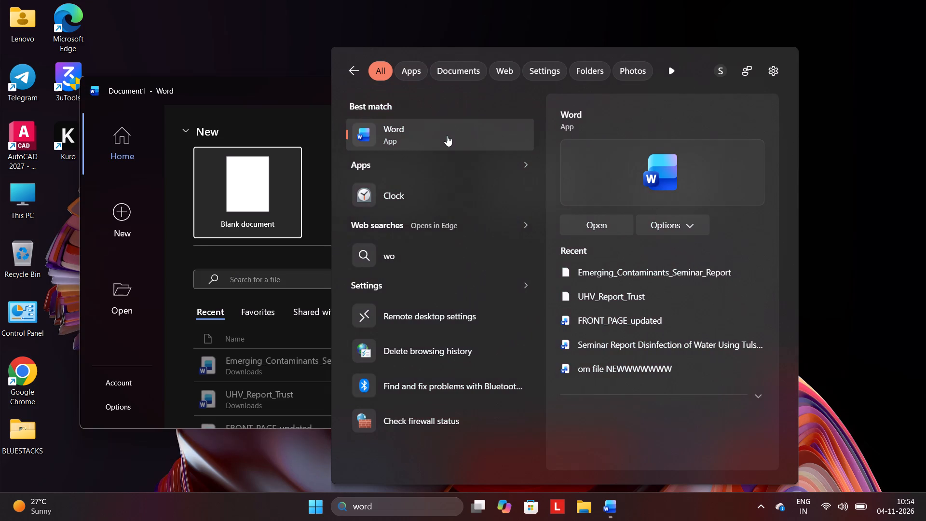
{"action": "left_click", "coordinate": [272, 0]}
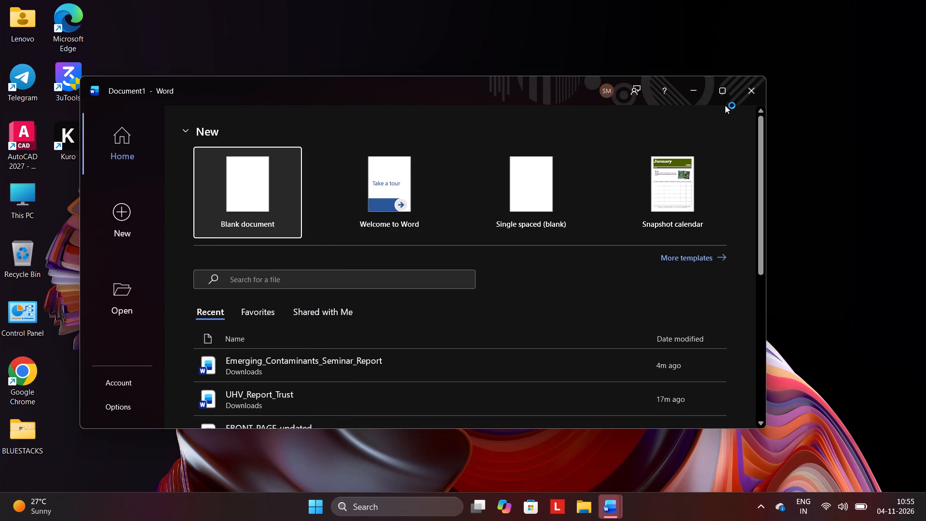
{"action": "left_click", "coordinate": [723, 103]}
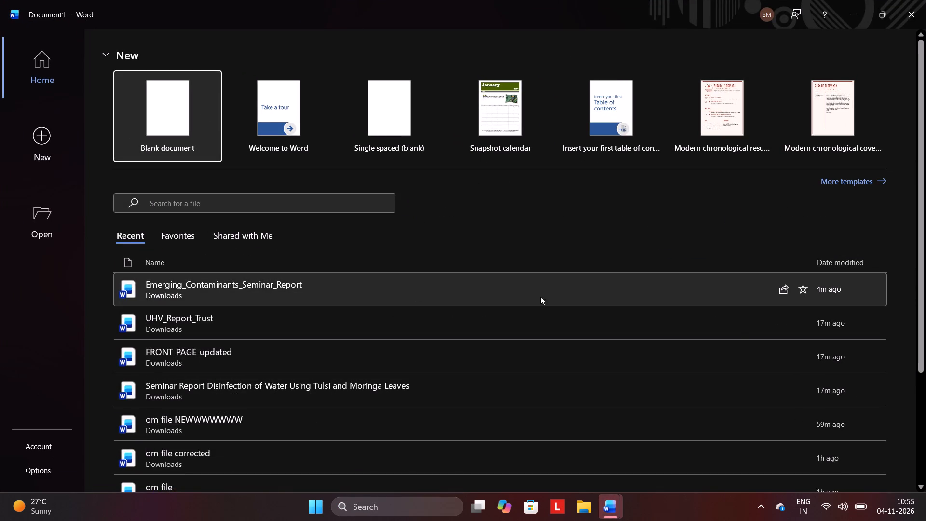
{"action": "right_click", "coordinate": [663, 286]}
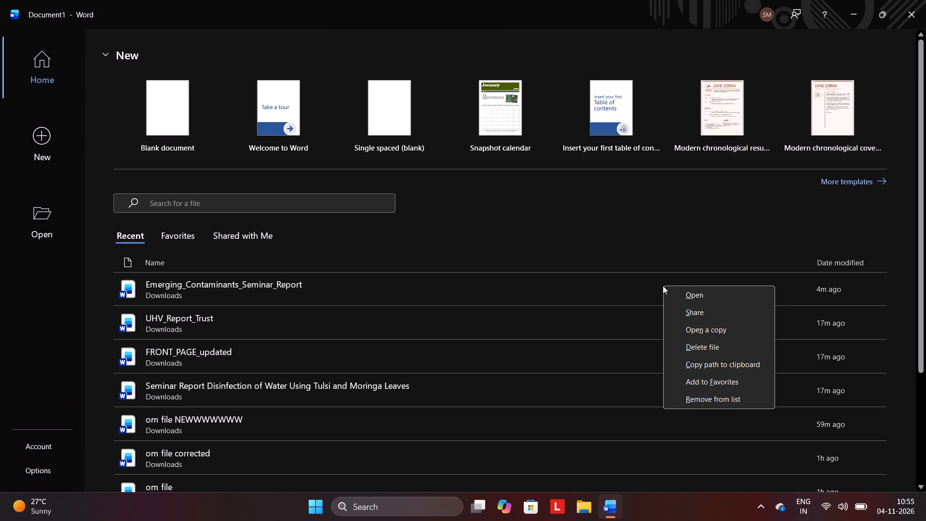
{"action": "left_click", "coordinate": [688, 291]}
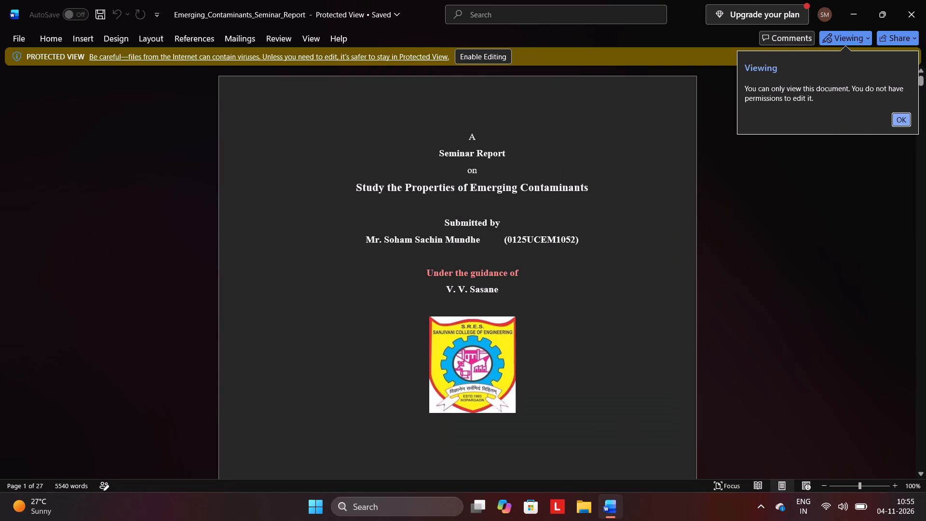
Enable editing for the seminar report to take it out of Protected View.
{"action": "left_click", "coordinate": [486, 55]}
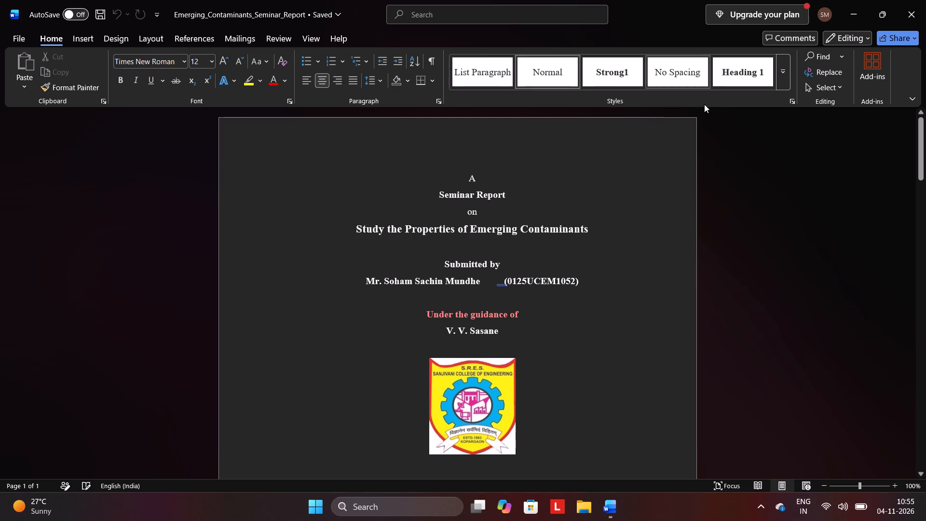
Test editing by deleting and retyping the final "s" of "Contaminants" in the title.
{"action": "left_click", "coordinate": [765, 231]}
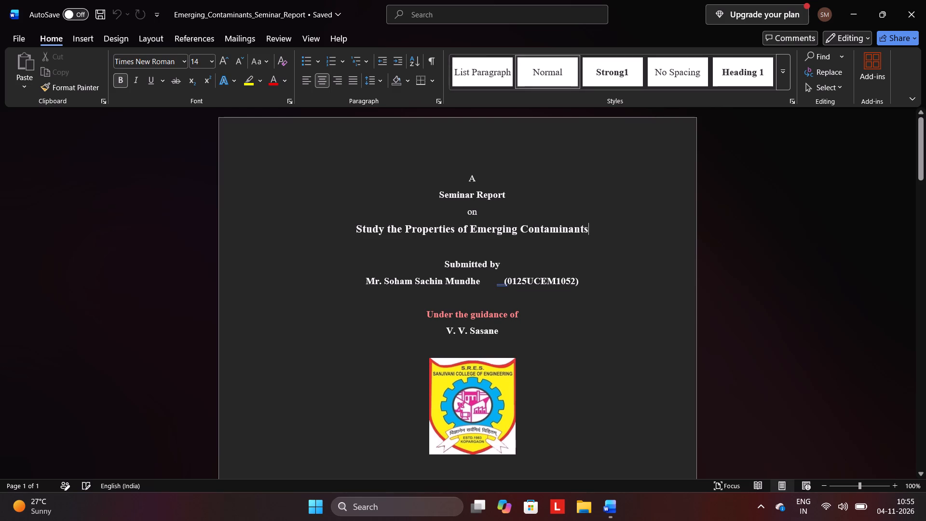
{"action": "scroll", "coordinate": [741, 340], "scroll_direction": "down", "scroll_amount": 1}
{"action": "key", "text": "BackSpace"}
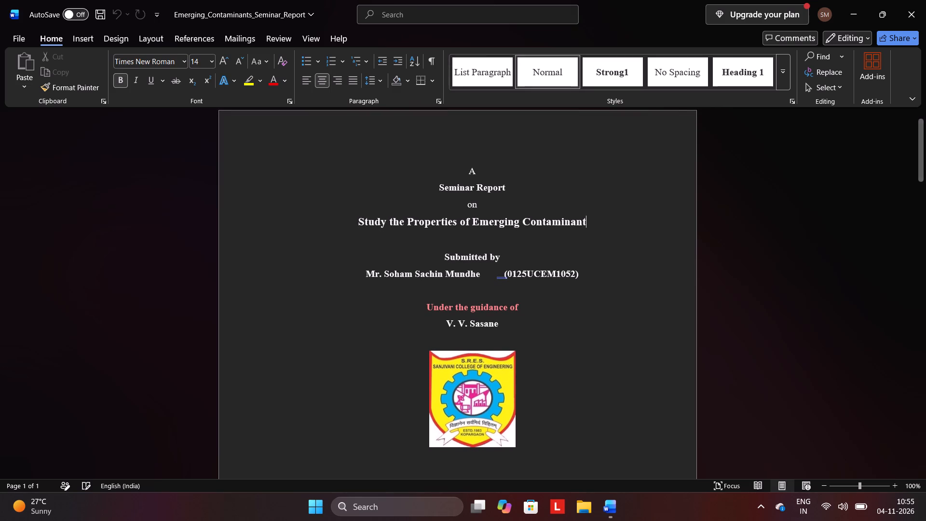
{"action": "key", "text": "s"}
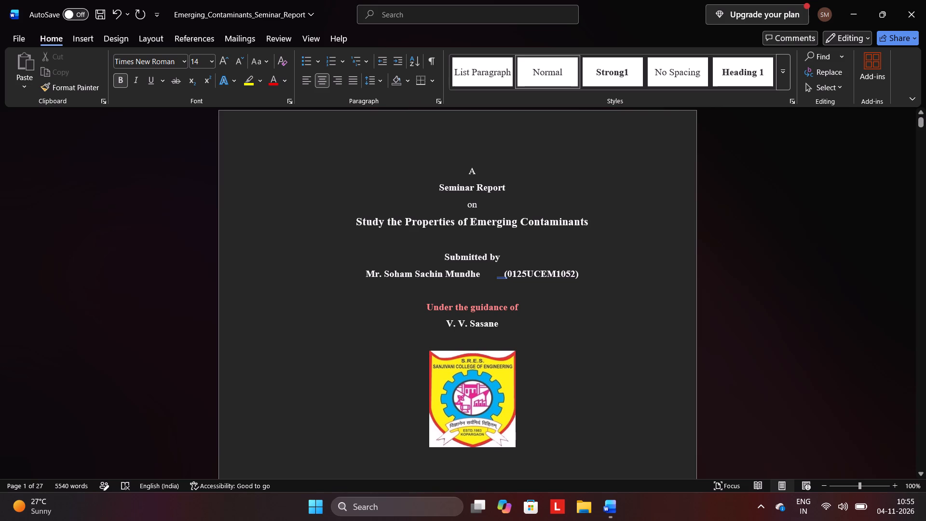
Switch the report's page background from dark to white using Switch Modes.
{"action": "scroll", "coordinate": [586, 292], "scroll_direction": "up", "scroll_amount": 1}
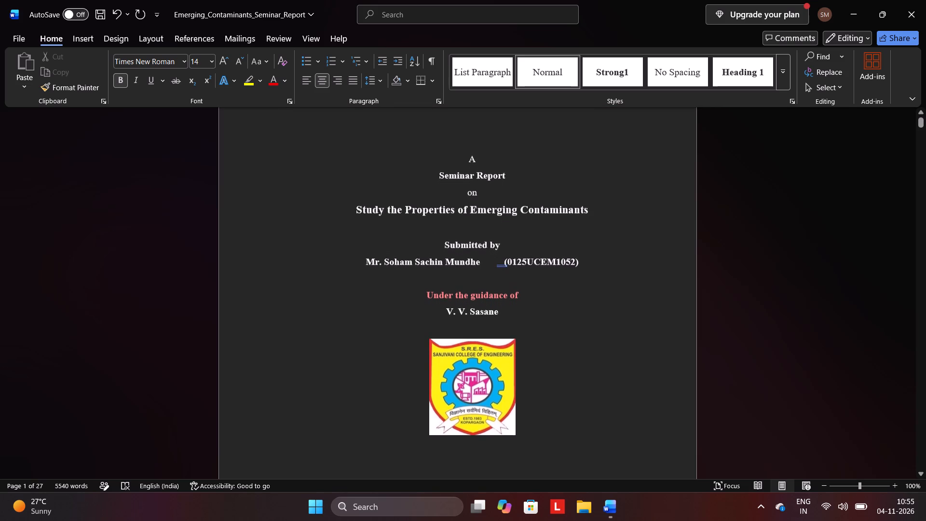
{"action": "scroll", "coordinate": [586, 292], "scroll_direction": "up", "scroll_amount": 1}
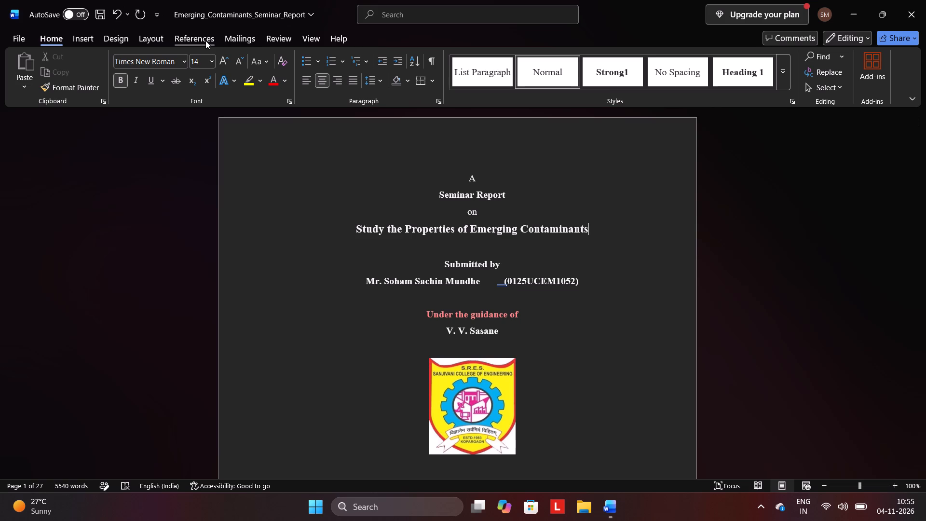
{"action": "left_click", "coordinate": [310, 39]}
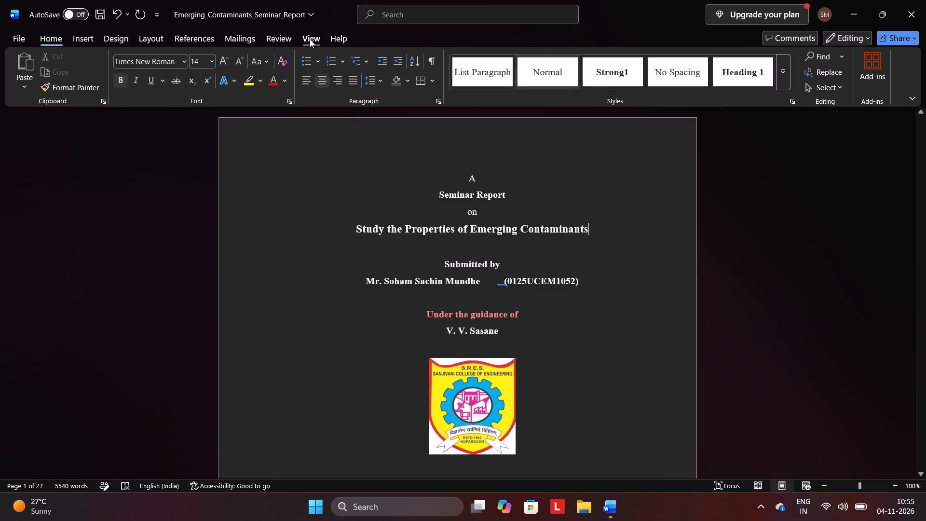
{"action": "left_click", "coordinate": [222, 72]}
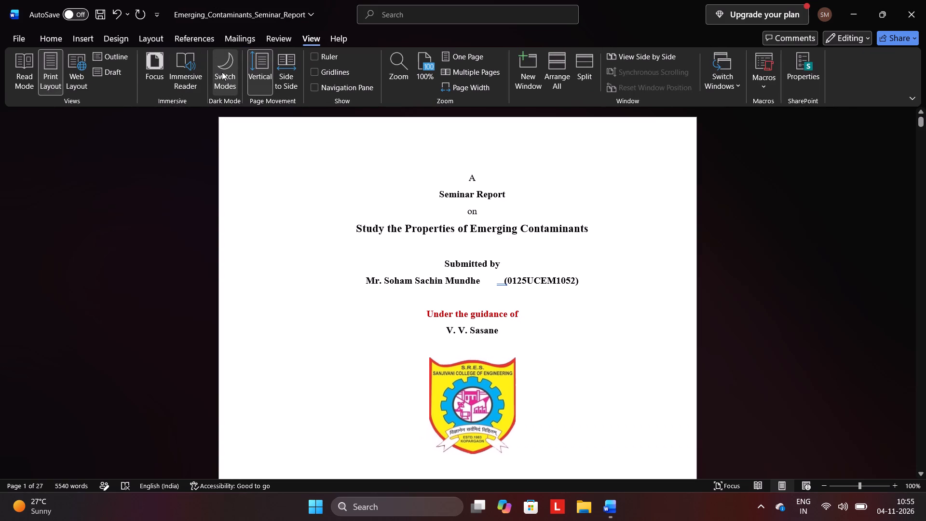
{"action": "left_click", "coordinate": [118, 267]}
{"action": "left_click", "coordinate": [754, 178]}
Look through the seminar report's opening pages, covering the title page, certificate with its signatories, acknowledgement, and abstract with keywords.
{"action": "scroll", "coordinate": [735, 282], "scroll_direction": "down", "scroll_amount": 7}
{"action": "scroll", "coordinate": [735, 282], "scroll_direction": "up", "scroll_amount": 5}
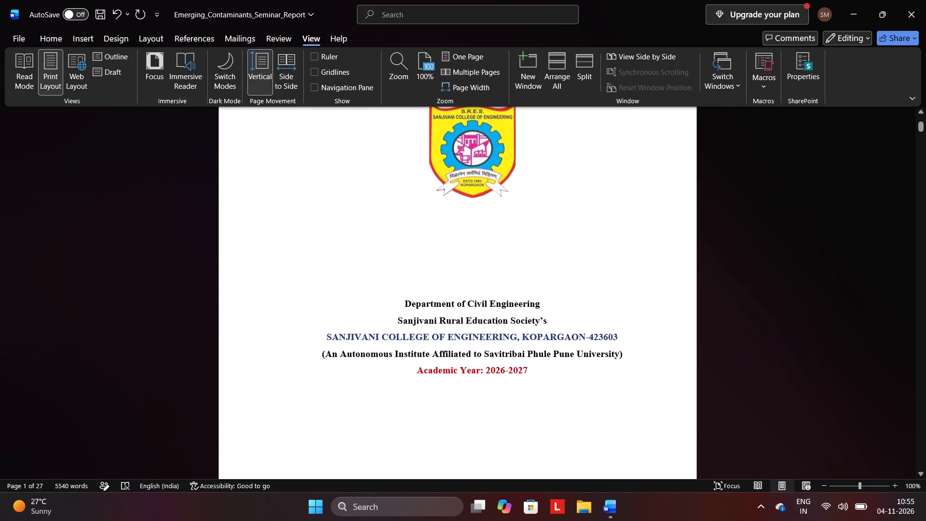
{"action": "scroll", "coordinate": [735, 282], "scroll_direction": "up", "scroll_amount": 1}
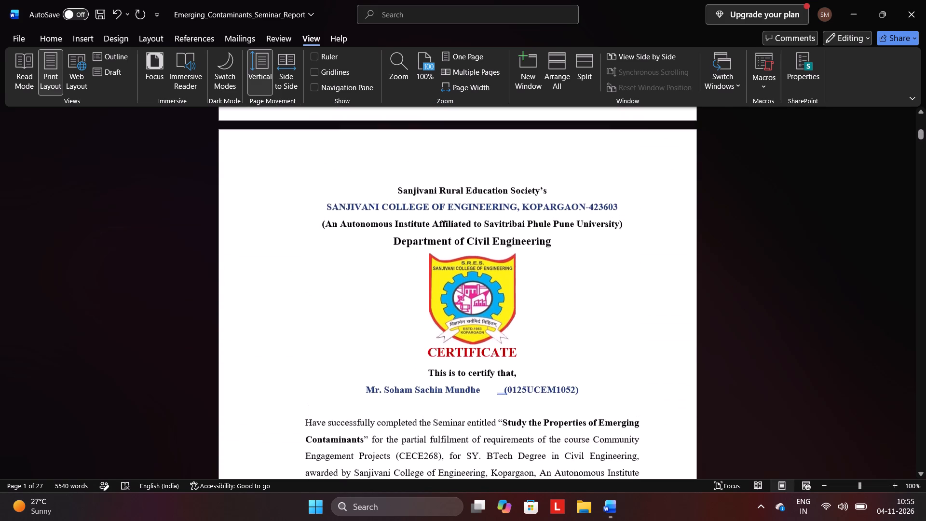
{"action": "scroll", "coordinate": [735, 282], "scroll_direction": "up", "scroll_amount": 2}
{"action": "scroll", "coordinate": [735, 282], "scroll_direction": "down", "scroll_amount": 2}
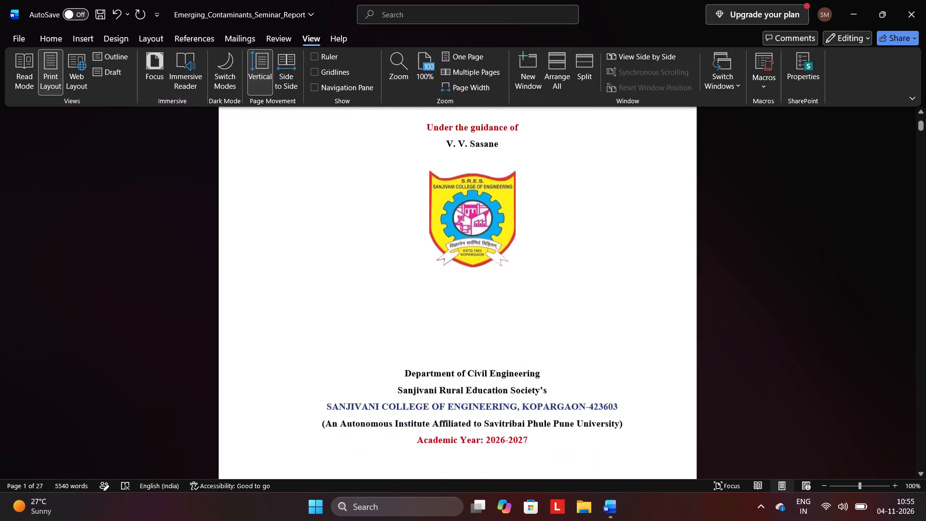
{"action": "scroll", "coordinate": [735, 282], "scroll_direction": "down", "scroll_amount": 7}
{"action": "scroll", "coordinate": [735, 282], "scroll_direction": "up", "scroll_amount": 1}
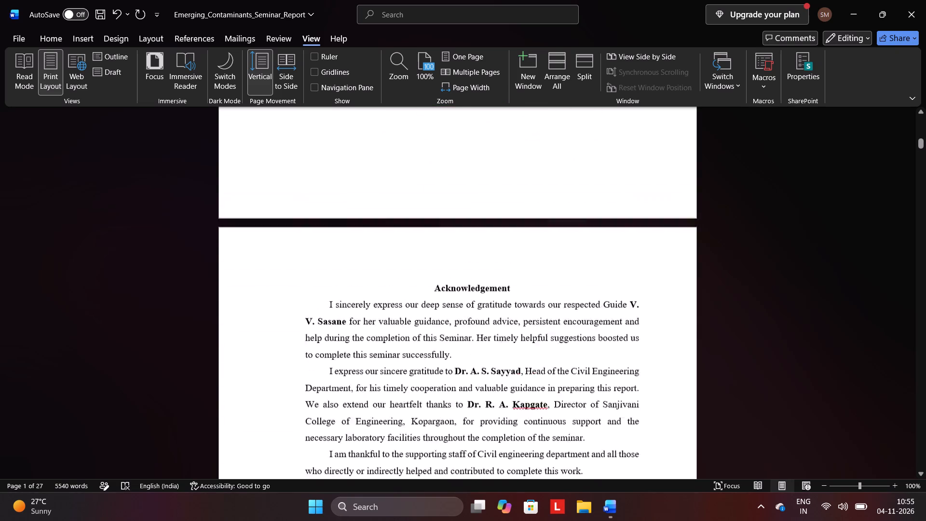
{"action": "scroll", "coordinate": [735, 282], "scroll_direction": "up", "scroll_amount": 5}
{"action": "scroll", "coordinate": [735, 282], "scroll_direction": "down", "scroll_amount": 2}
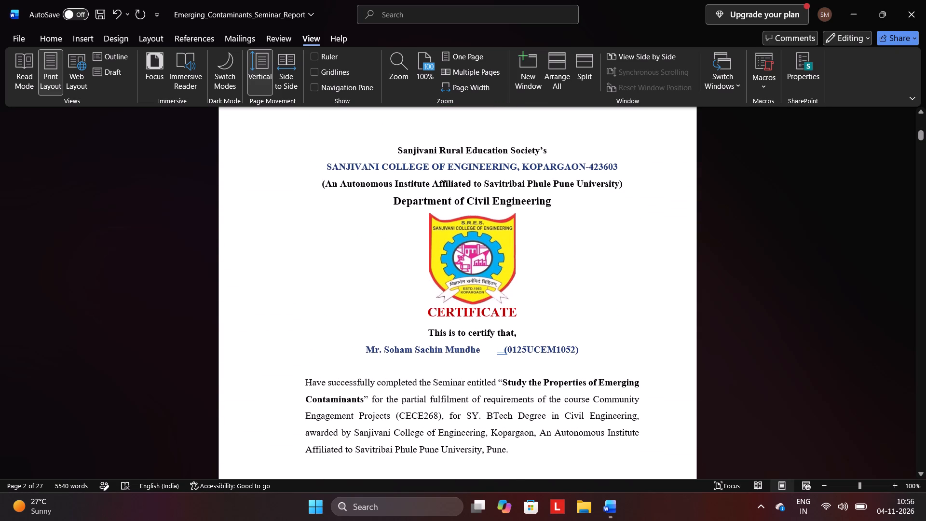
{"action": "left_click", "coordinate": [735, 282]}
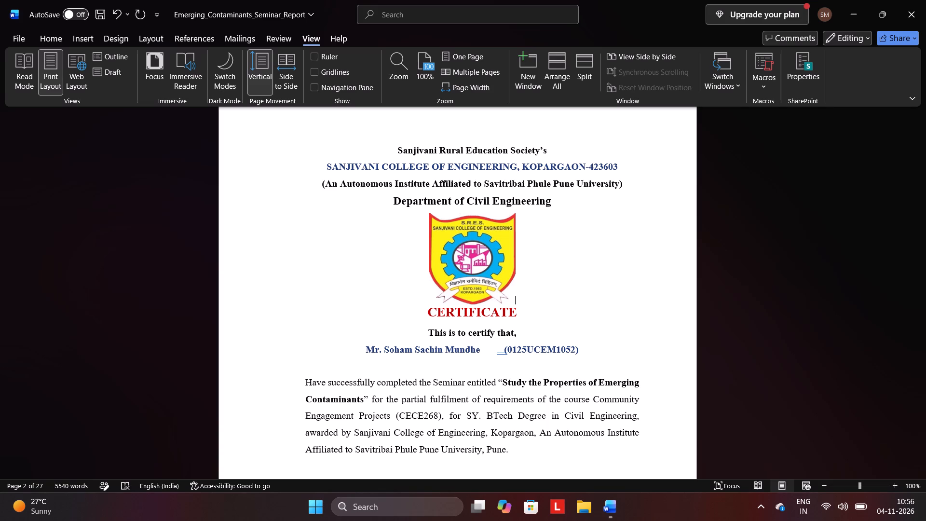
{"action": "scroll", "coordinate": [735, 282], "scroll_direction": "down", "scroll_amount": 8}
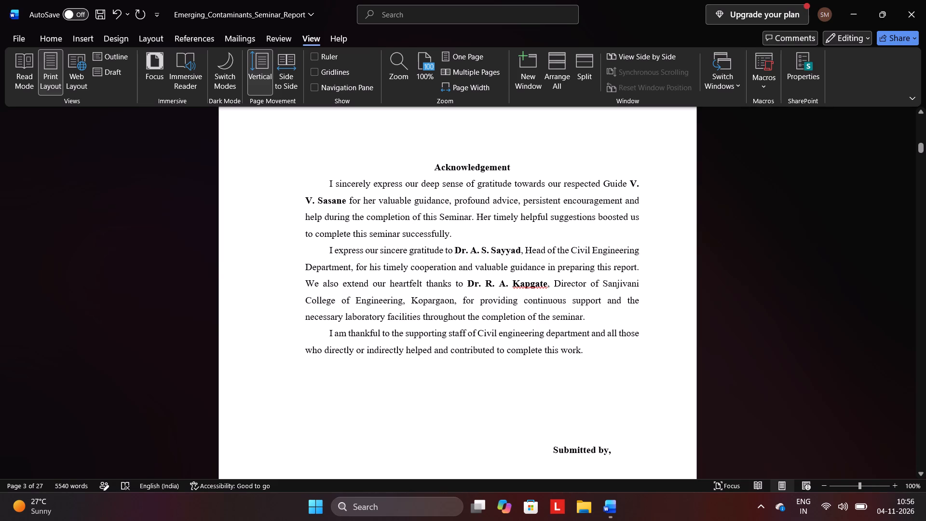
{"action": "scroll", "coordinate": [636, 255], "scroll_direction": "down", "scroll_amount": 5}
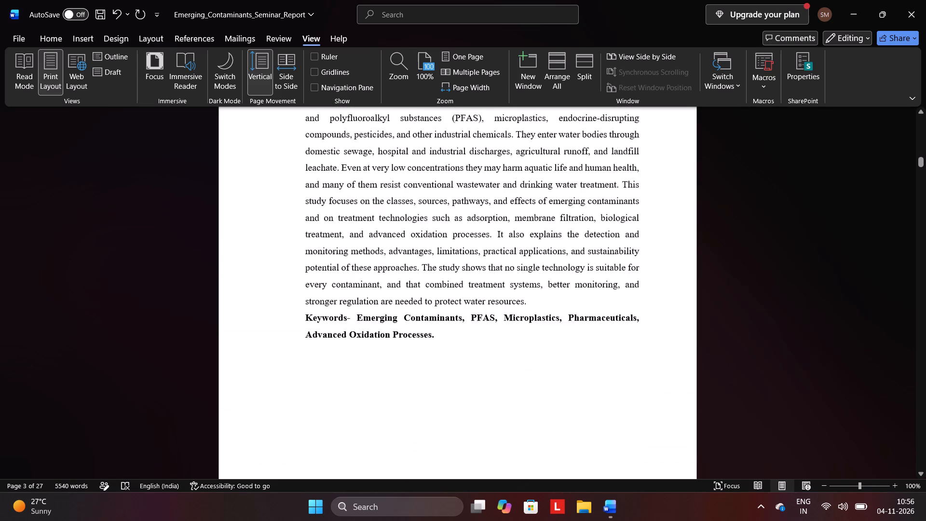
{"action": "scroll", "coordinate": [636, 255], "scroll_direction": "down", "scroll_amount": 2}
{"action": "scroll", "coordinate": [636, 255], "scroll_direction": "up", "scroll_amount": 5}
{"action": "scroll", "coordinate": [636, 255], "scroll_direction": "down", "scroll_amount": 1}
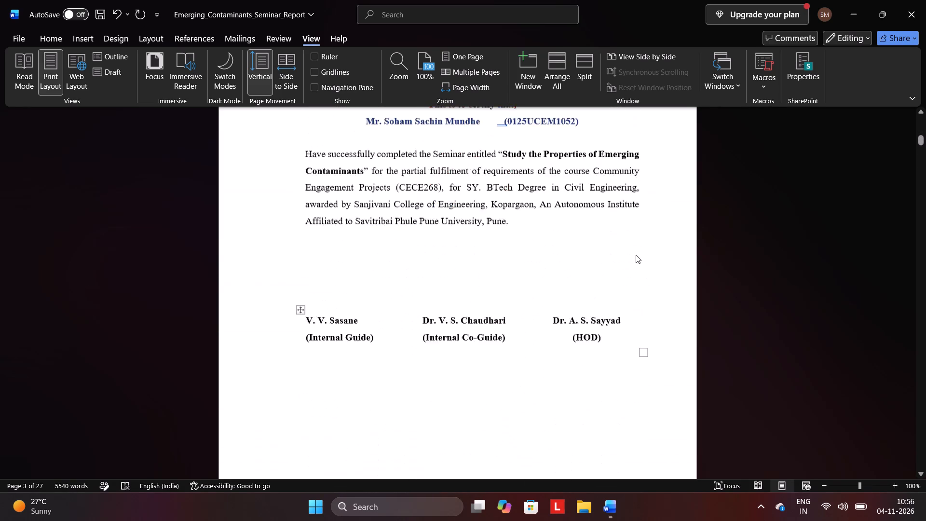
{"action": "scroll", "coordinate": [801, 240], "scroll_direction": "down", "scroll_amount": 1}
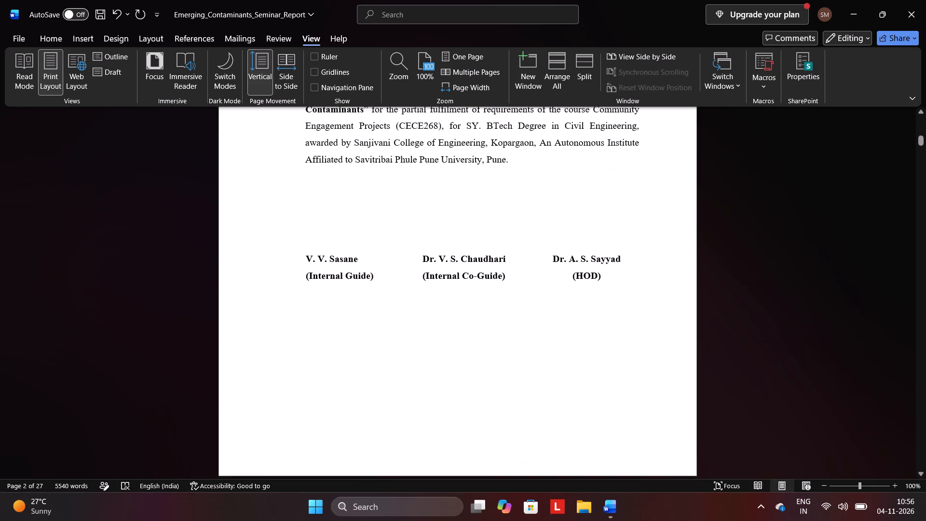
Look through the report's front pages from the certificate to the abstract, List of Figures and List of Tables.
{"action": "scroll", "coordinate": [801, 240], "scroll_direction": "down", "scroll_amount": 11}
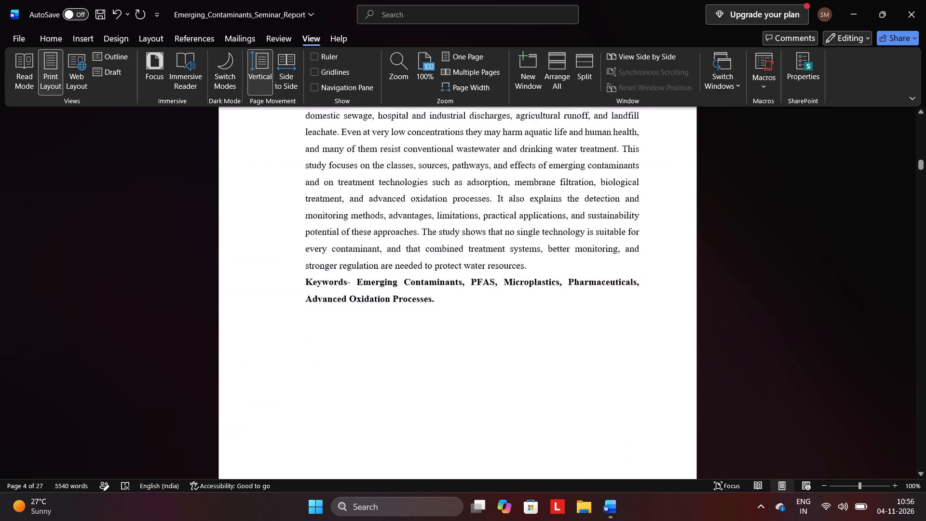
{"action": "scroll", "coordinate": [801, 240], "scroll_direction": "down", "scroll_amount": 6}
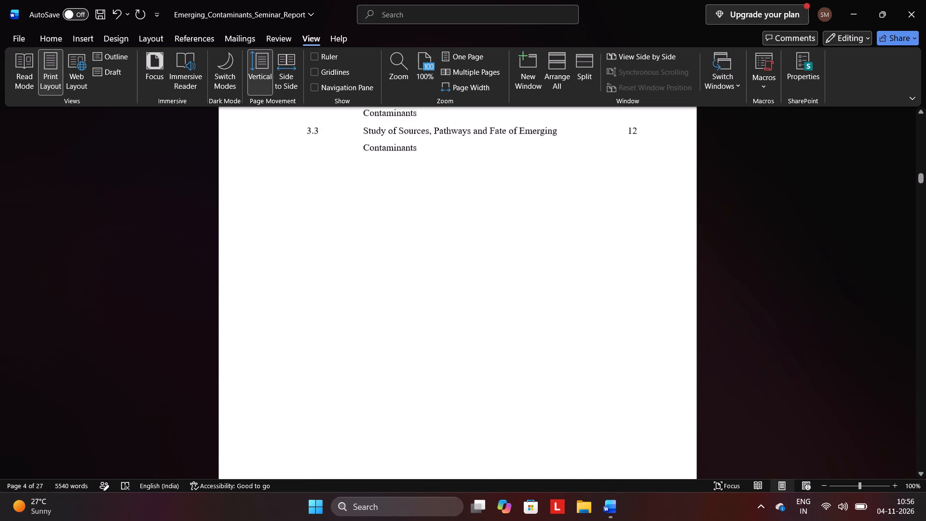
{"action": "scroll", "coordinate": [801, 240], "scroll_direction": "down", "scroll_amount": 7}
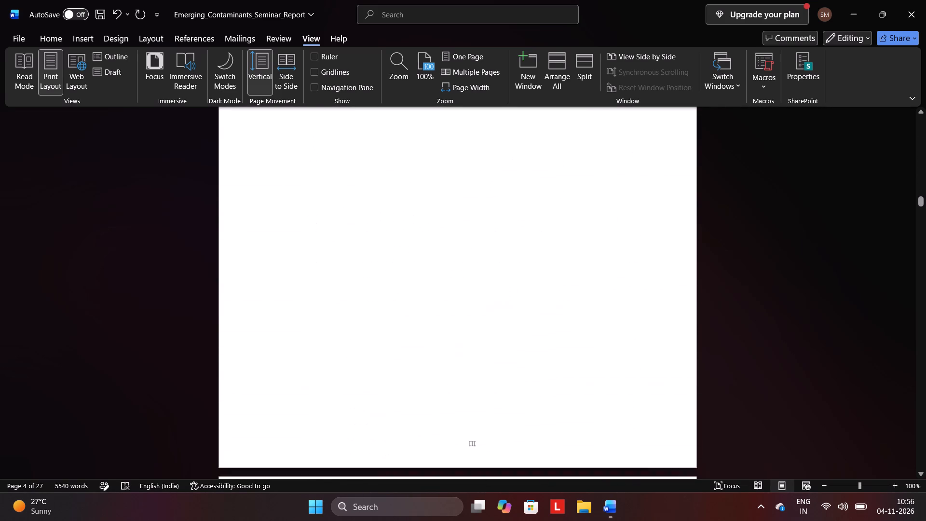
{"action": "scroll", "coordinate": [801, 240], "scroll_direction": "down", "scroll_amount": 7}
Read through the introduction chapter, including Table 1.1, and on into the literature review.
{"action": "scroll", "coordinate": [801, 240], "scroll_direction": "down", "scroll_amount": 1}
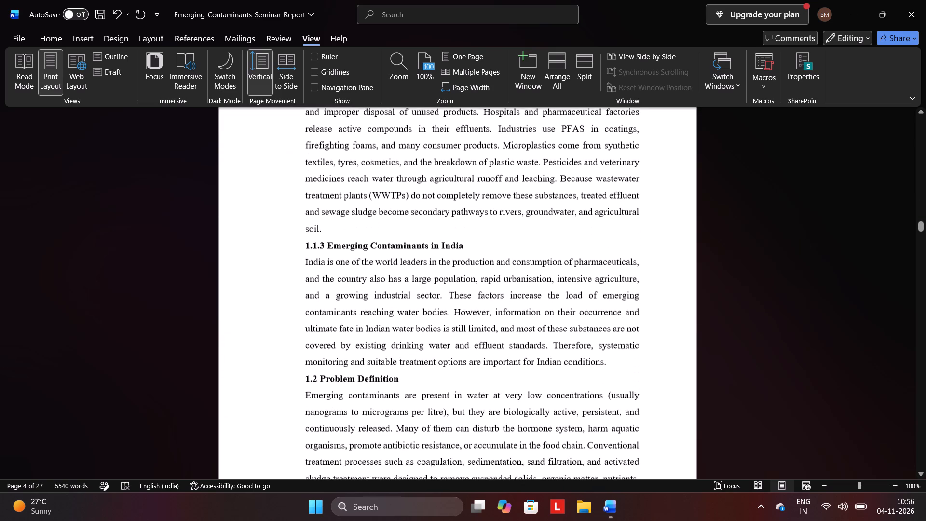
{"action": "scroll", "coordinate": [801, 240], "scroll_direction": "down", "scroll_amount": 5}
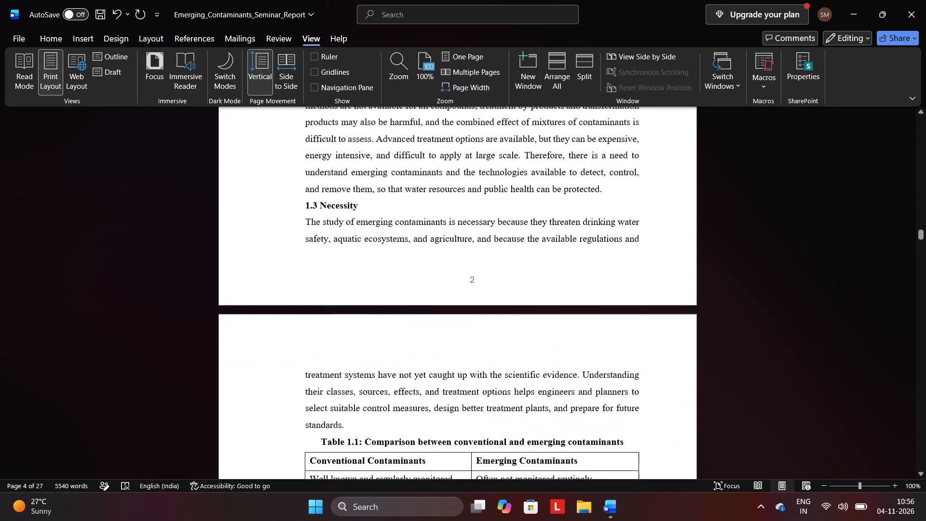
{"action": "scroll", "coordinate": [801, 240], "scroll_direction": "down", "scroll_amount": 3}
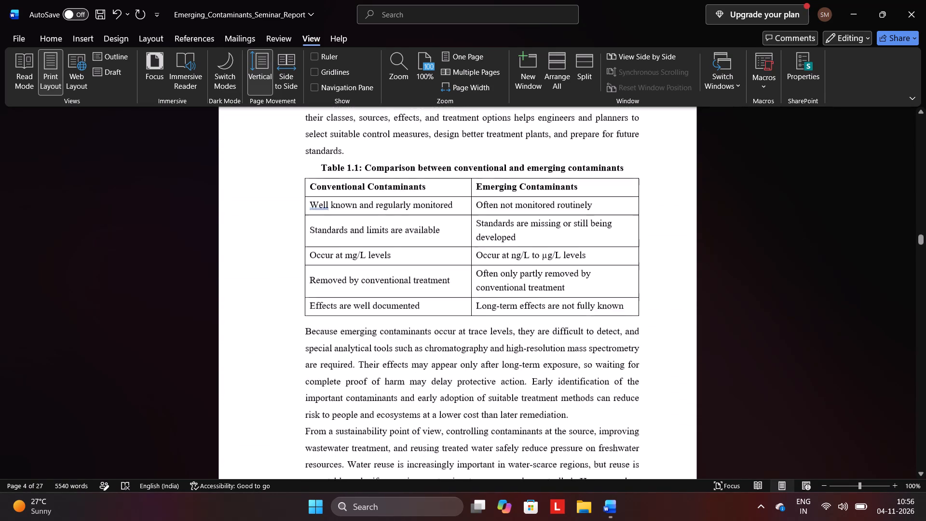
{"action": "scroll", "coordinate": [801, 240], "scroll_direction": "down", "scroll_amount": 1}
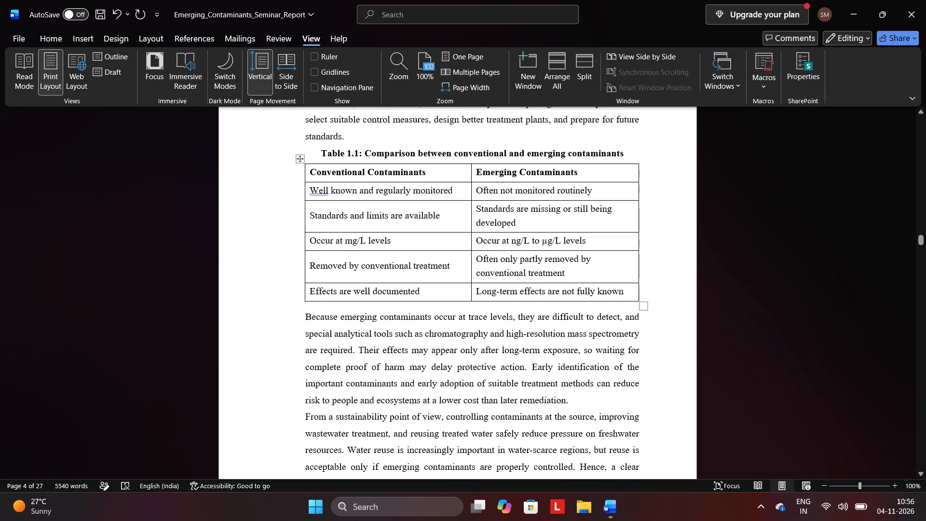
{"action": "scroll", "coordinate": [692, 258], "scroll_direction": "down", "scroll_amount": 5}
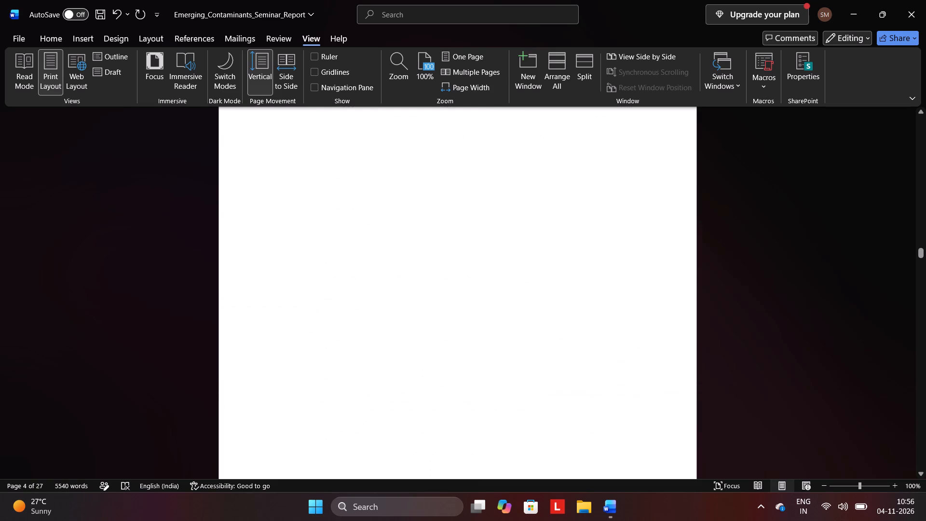
{"action": "scroll", "coordinate": [692, 258], "scroll_direction": "down", "scroll_amount": 9}
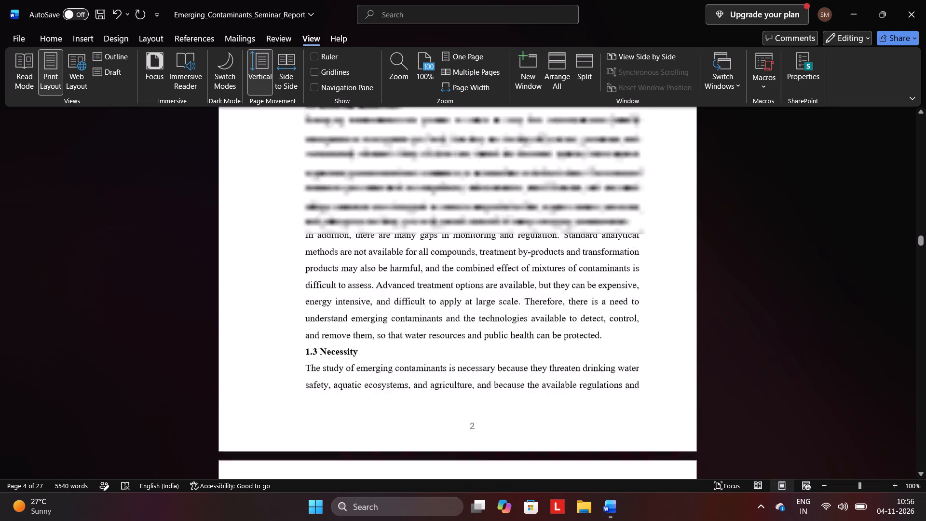
{"action": "scroll", "coordinate": [692, 258], "scroll_direction": "down", "scroll_amount": 10}
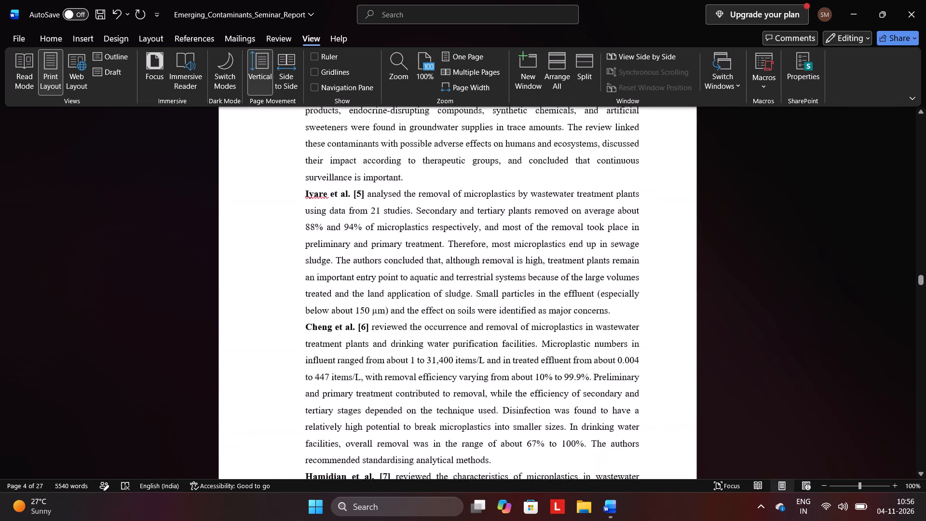
{"action": "scroll", "coordinate": [692, 258], "scroll_direction": "down", "scroll_amount": 2}
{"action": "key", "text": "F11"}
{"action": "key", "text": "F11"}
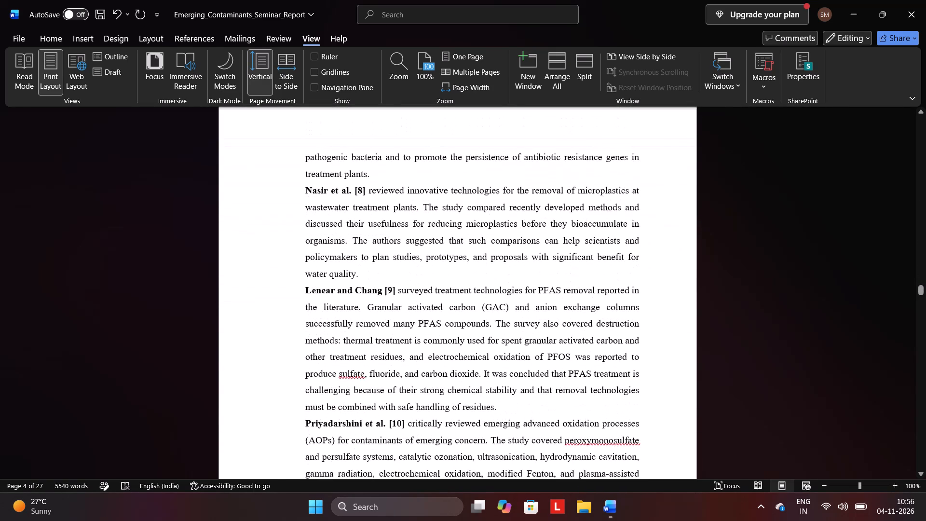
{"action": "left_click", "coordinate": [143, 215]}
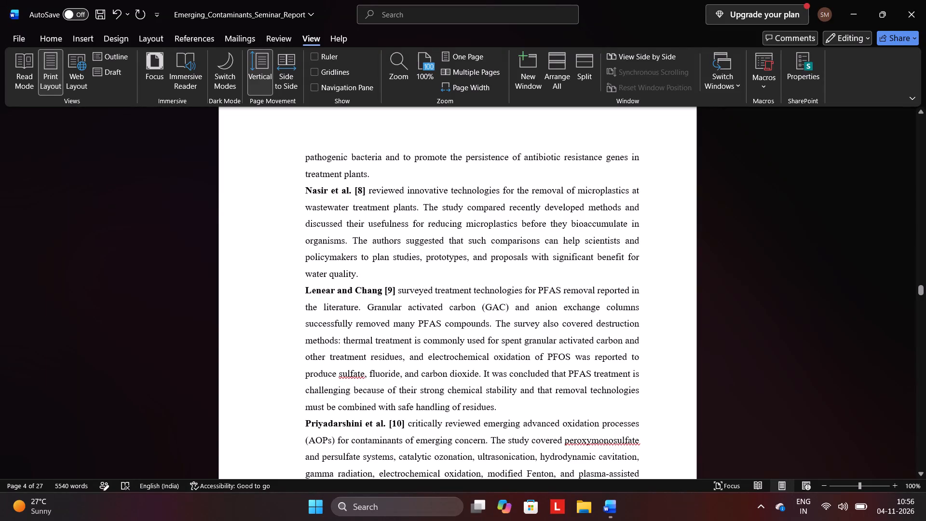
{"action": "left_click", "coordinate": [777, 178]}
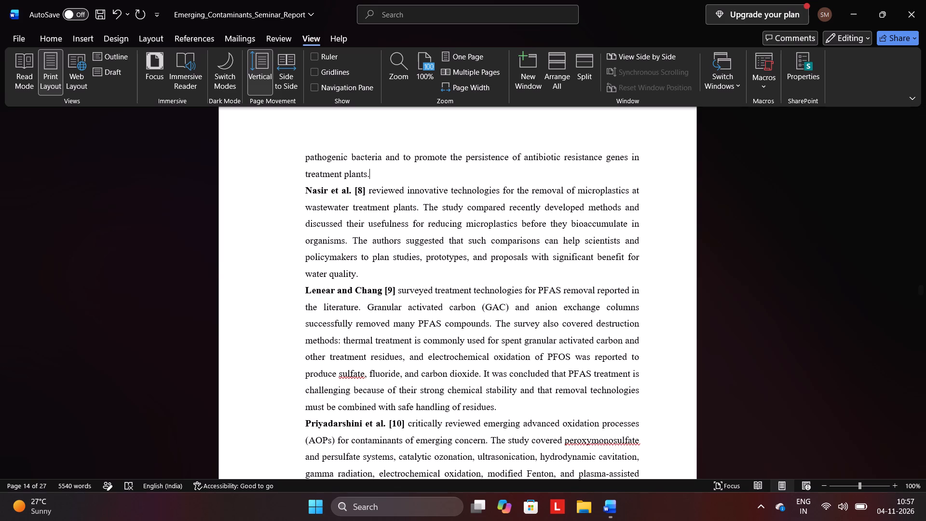
Return to the title page and look through the front pages, including the Acknowledgement, up to the List of Figures.
{"action": "scroll", "coordinate": [869, 204], "scroll_direction": "up", "scroll_amount": 9}
{"action": "scroll", "coordinate": [869, 204], "scroll_direction": "up", "scroll_amount": 12}
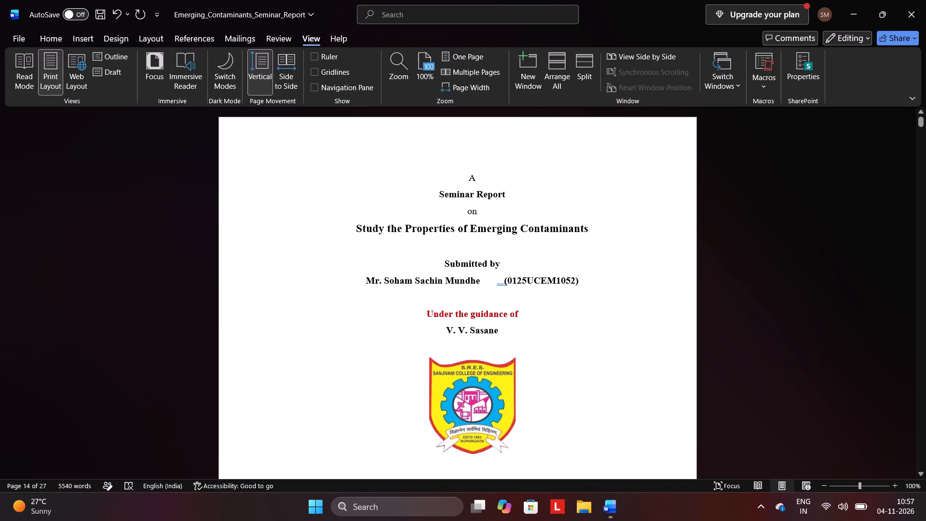
{"action": "scroll", "coordinate": [770, 255], "scroll_direction": "down", "scroll_amount": 7}
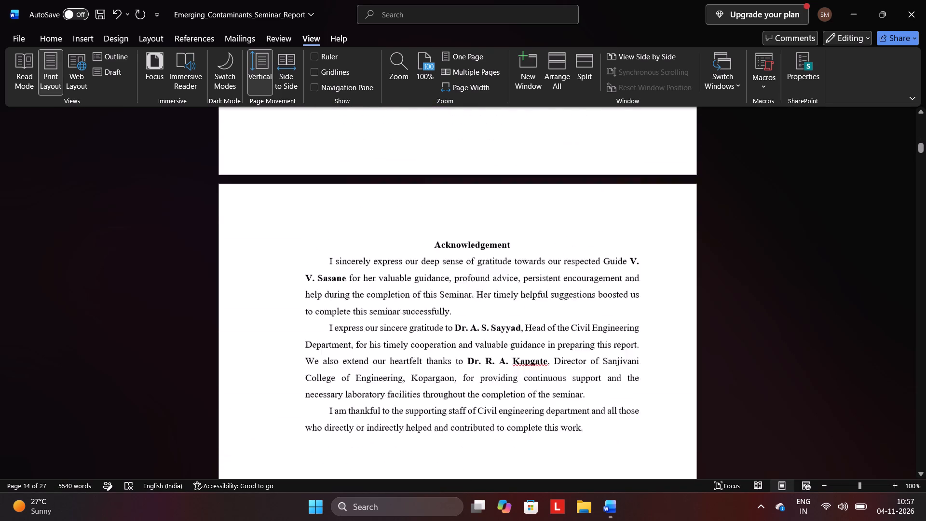
{"action": "scroll", "coordinate": [770, 255], "scroll_direction": "down", "scroll_amount": 5}
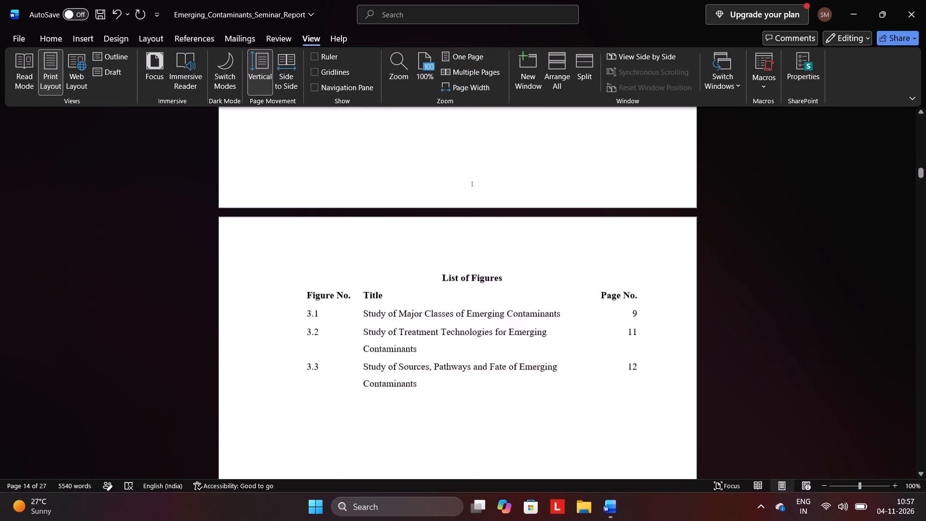
Review the front matter again from the title page through the certificate to the List of Tables.
{"action": "scroll", "coordinate": [770, 255], "scroll_direction": "up", "scroll_amount": 7}
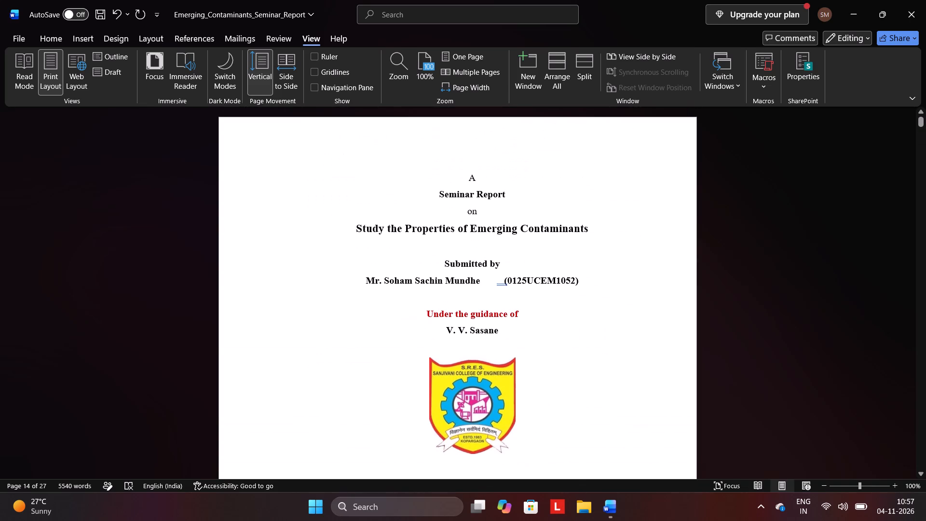
{"action": "scroll", "coordinate": [770, 255], "scroll_direction": "down", "scroll_amount": 9}
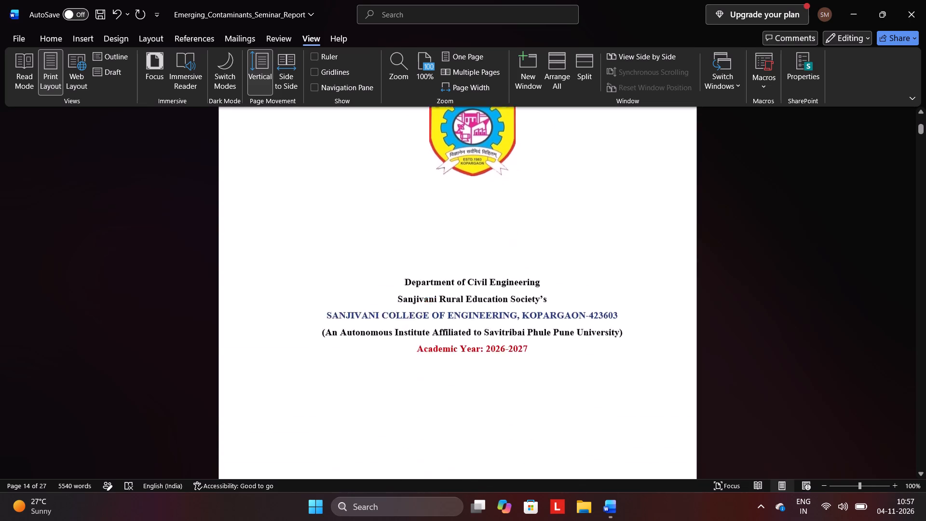
{"action": "scroll", "coordinate": [770, 255], "scroll_direction": "down", "scroll_amount": 1}
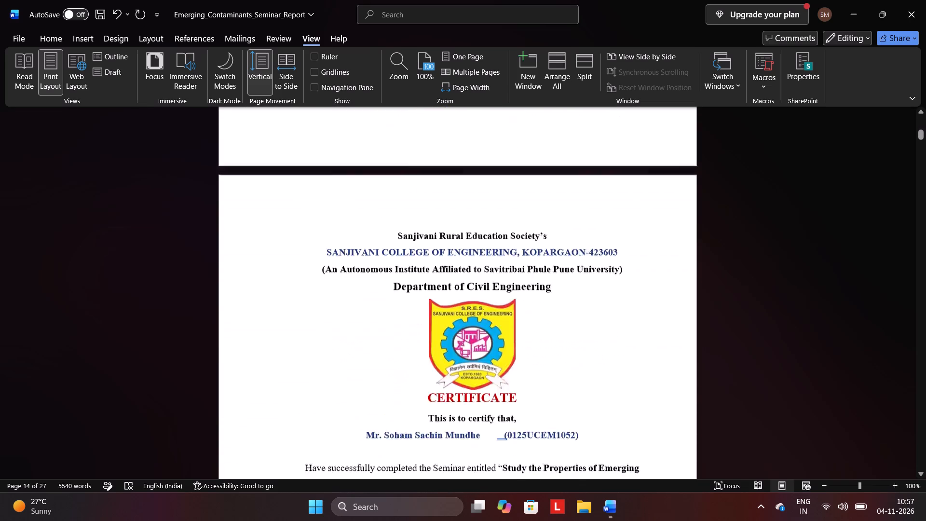
{"action": "scroll", "coordinate": [770, 255], "scroll_direction": "down", "scroll_amount": 1}
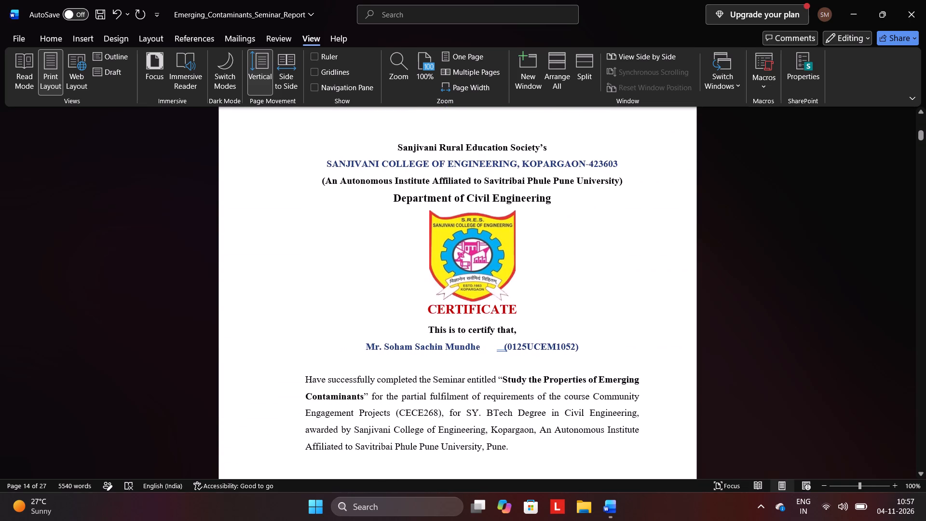
{"action": "scroll", "coordinate": [770, 255], "scroll_direction": "down", "scroll_amount": 10}
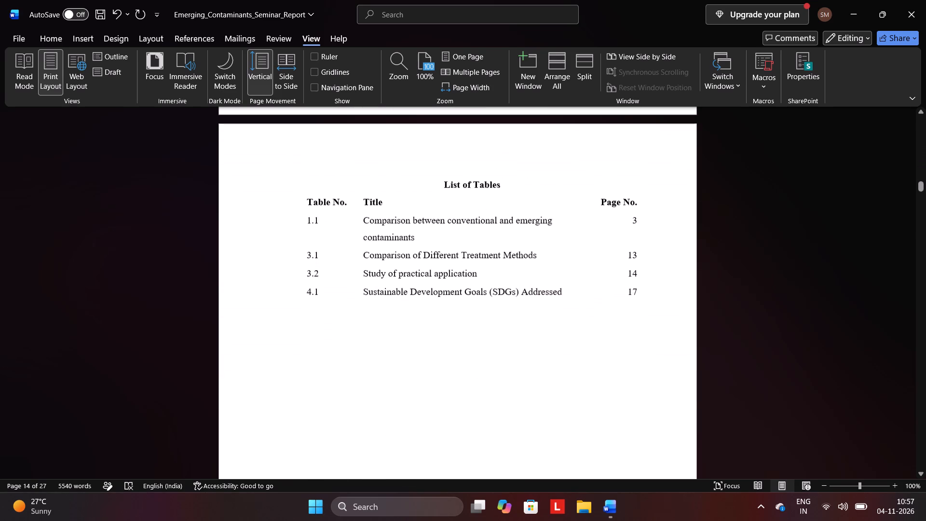
{"action": "scroll", "coordinate": [770, 255], "scroll_direction": "down", "scroll_amount": 1}
Examine the abstract, List of Figures and List of Tables pages, continuing to the Content page with its chapter page numbers.
{"action": "scroll", "coordinate": [770, 255], "scroll_direction": "up", "scroll_amount": 2}
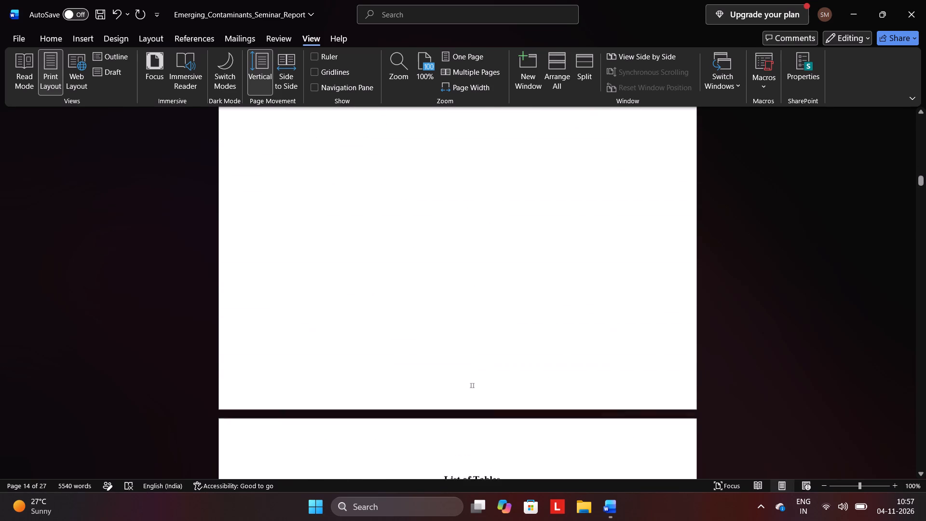
{"action": "scroll", "coordinate": [770, 255], "scroll_direction": "up", "scroll_amount": 1}
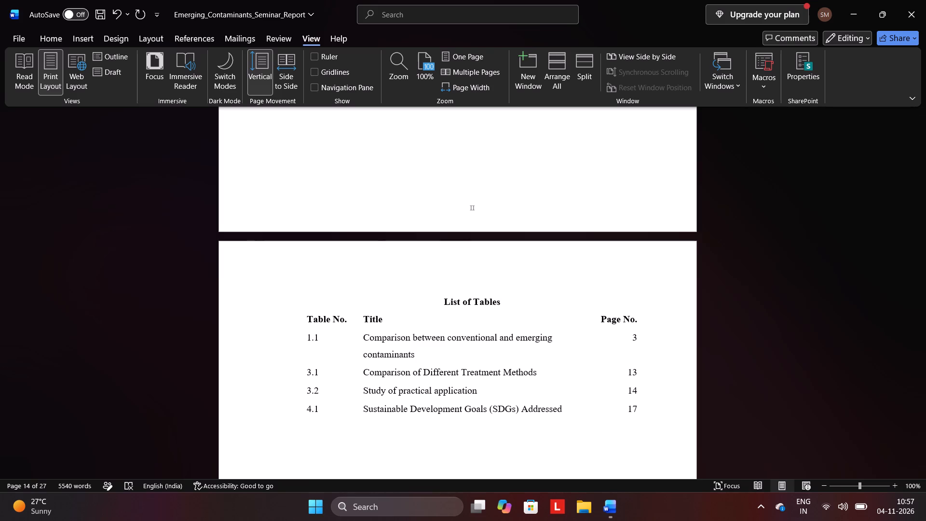
{"action": "scroll", "coordinate": [770, 255], "scroll_direction": "up", "scroll_amount": 7}
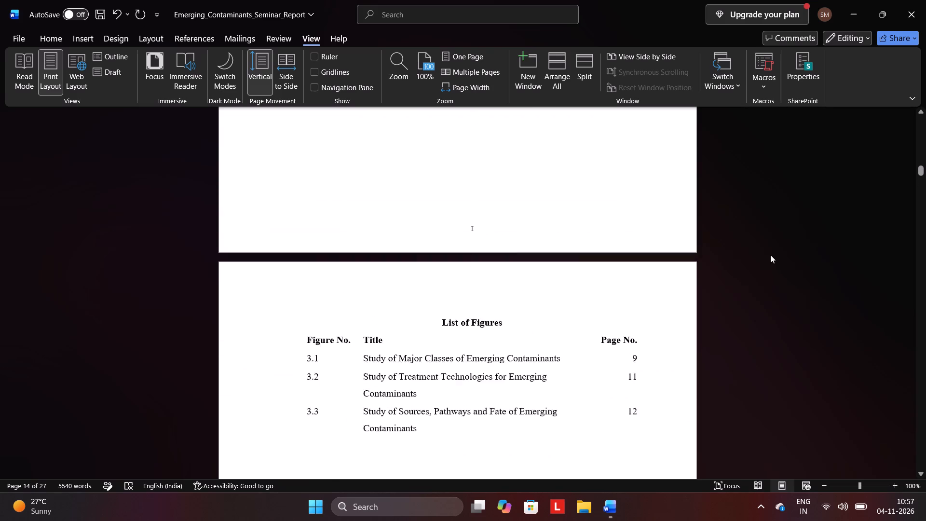
{"action": "scroll", "coordinate": [770, 255], "scroll_direction": "up", "scroll_amount": 4}
{"action": "scroll", "coordinate": [770, 255], "scroll_direction": "down", "scroll_amount": 6}
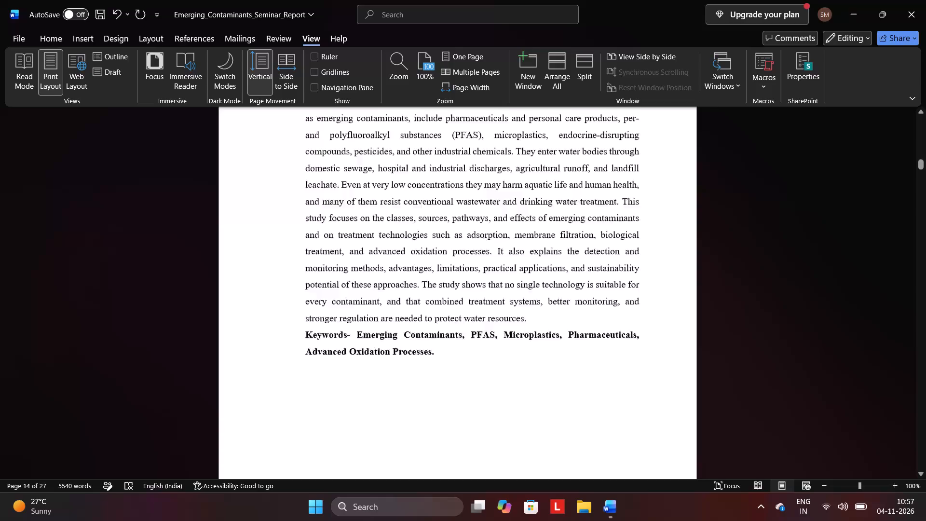
{"action": "scroll", "coordinate": [770, 255], "scroll_direction": "down", "scroll_amount": 3}
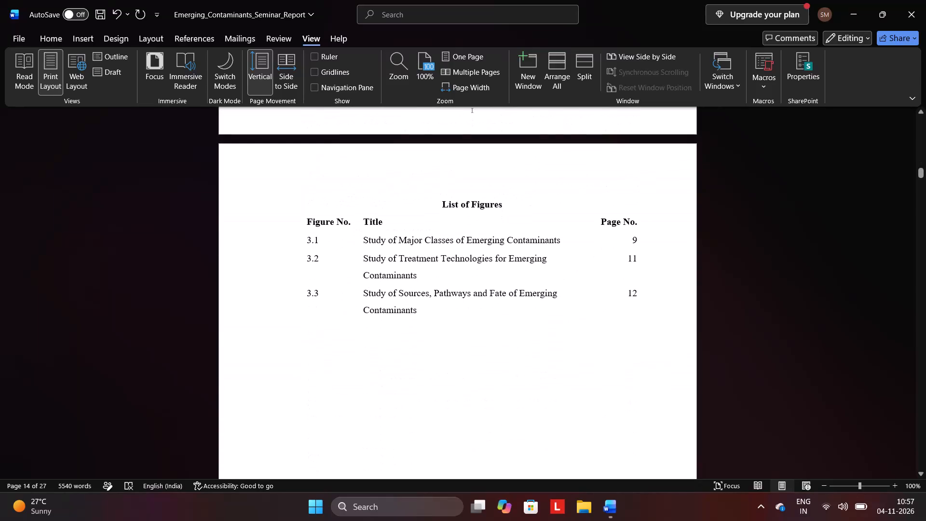
{"action": "scroll", "coordinate": [770, 255], "scroll_direction": "down", "scroll_amount": 5}
{"action": "scroll", "coordinate": [770, 255], "scroll_direction": "up", "scroll_amount": 1}
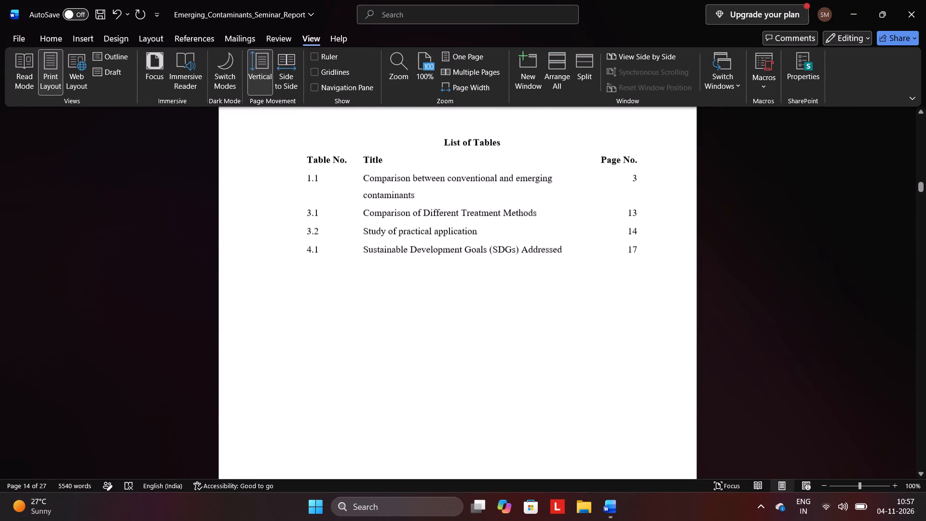
{"action": "scroll", "coordinate": [770, 255], "scroll_direction": "up", "scroll_amount": 1}
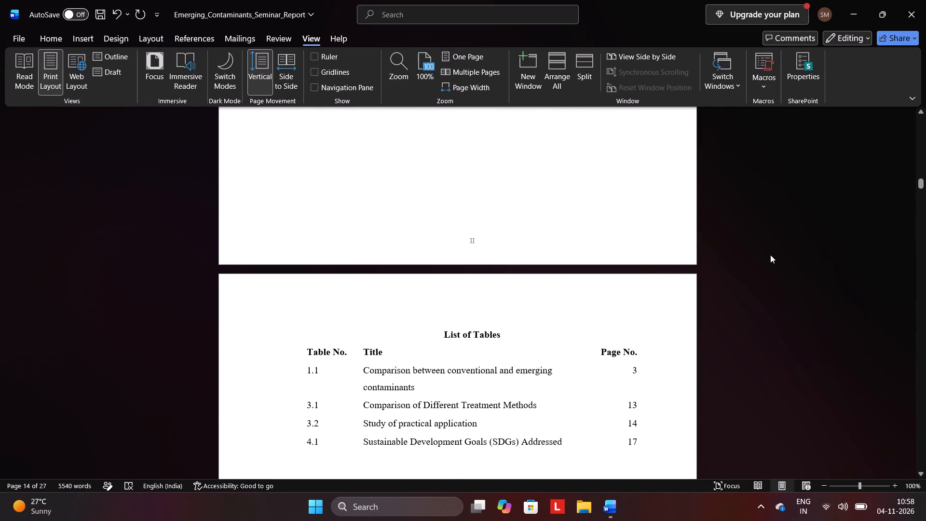
{"action": "scroll", "coordinate": [770, 255], "scroll_direction": "down", "scroll_amount": 2}
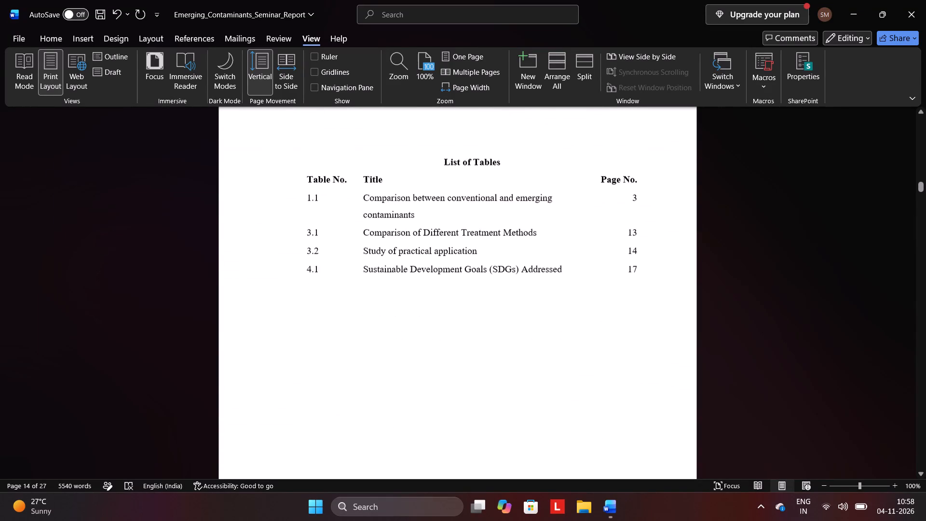
{"action": "scroll", "coordinate": [773, 234], "scroll_direction": "down", "scroll_amount": 2}
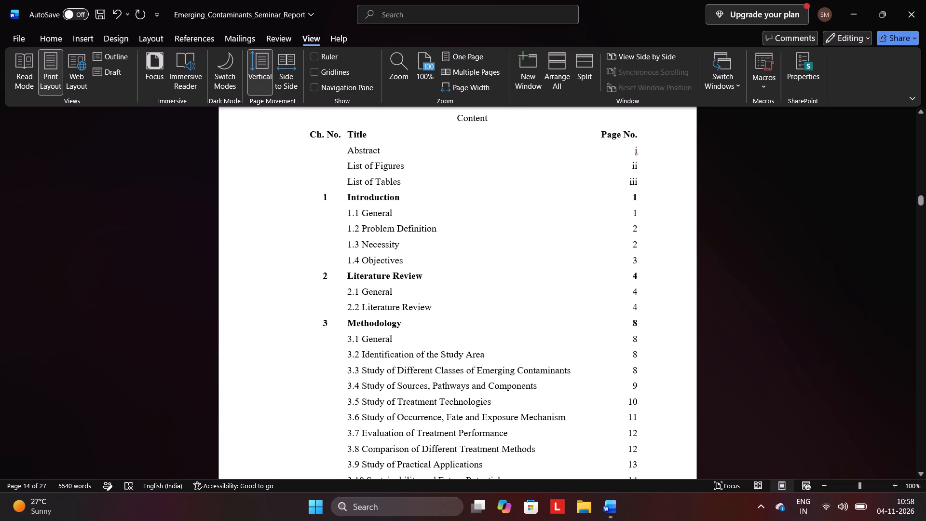
Make the References entry in the last row of the Content table bold.
{"action": "scroll", "coordinate": [773, 234], "scroll_direction": "up", "scroll_amount": 2}
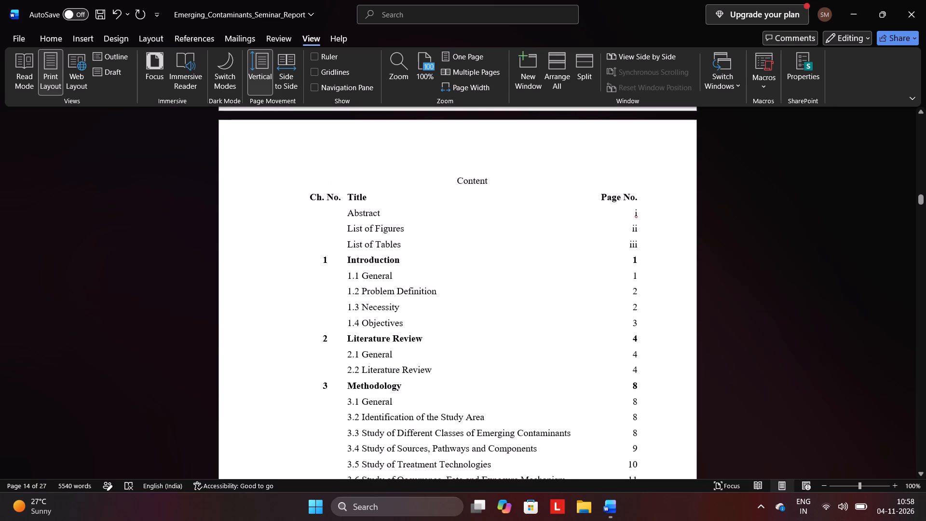
{"action": "scroll", "coordinate": [773, 234], "scroll_direction": "down", "scroll_amount": 5}
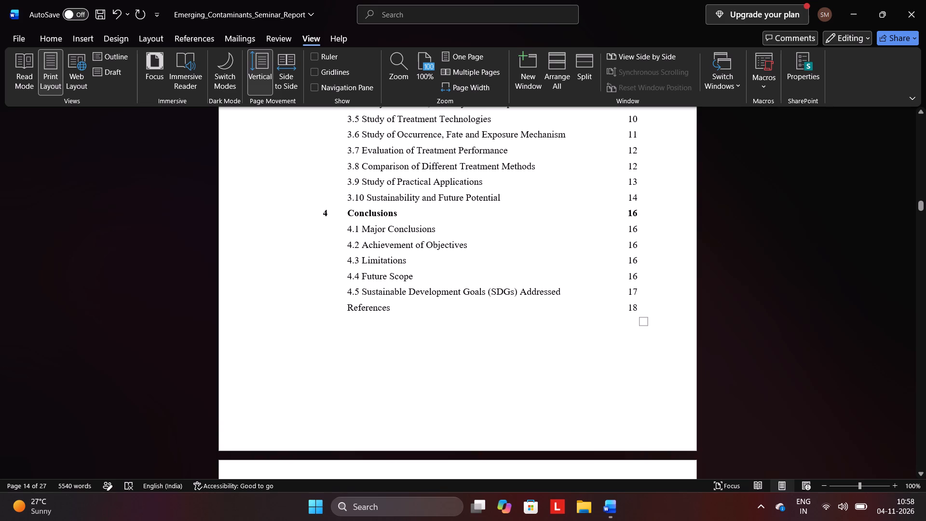
{"action": "double_click", "coordinate": [397, 302]}
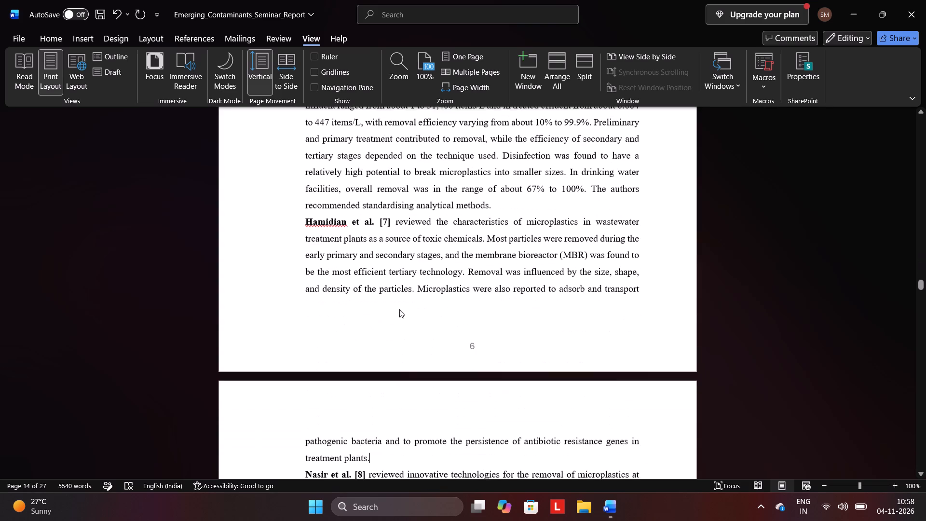
{"action": "scroll", "coordinate": [418, 307], "scroll_direction": "up", "scroll_amount": 13}
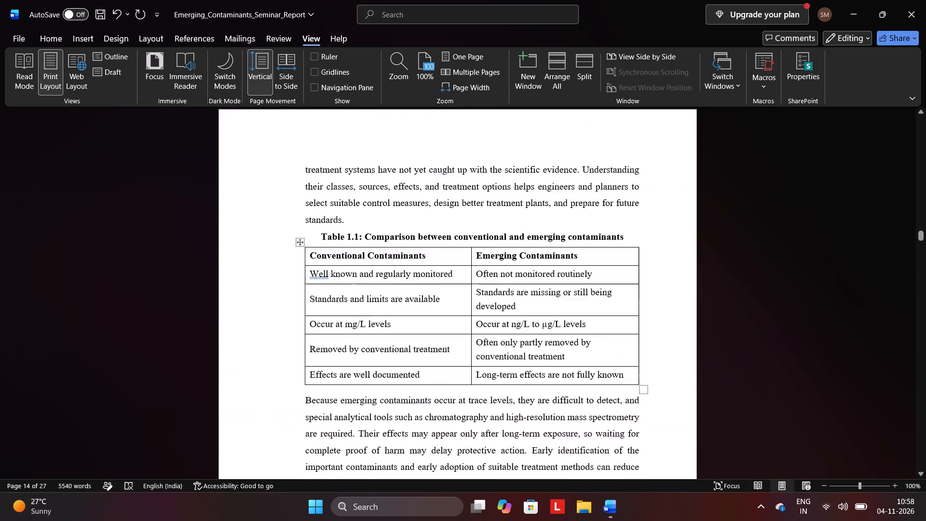
{"action": "scroll", "coordinate": [418, 307], "scroll_direction": "up", "scroll_amount": 3}
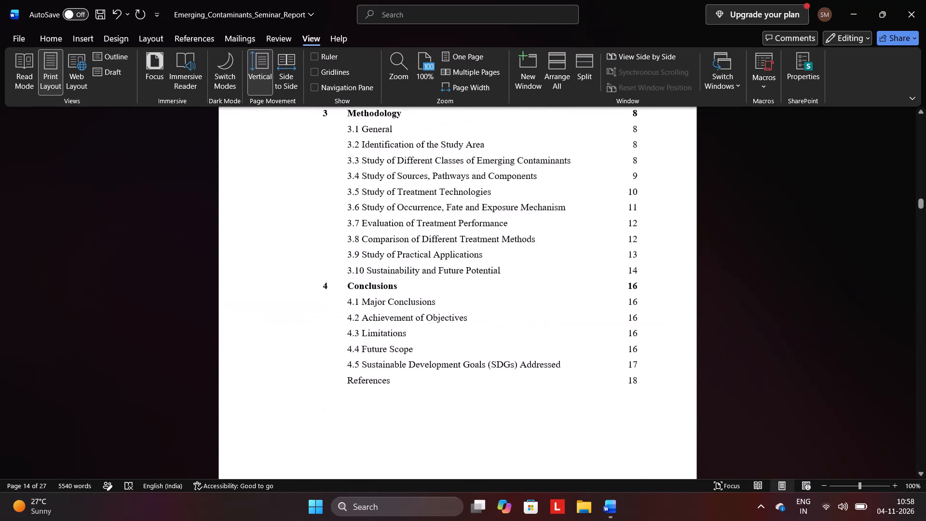
{"action": "scroll", "coordinate": [418, 307], "scroll_direction": "up", "scroll_amount": 1}
{"action": "left_click_drag", "start_coordinate": [392, 436], "coordinate": [353, 433]}
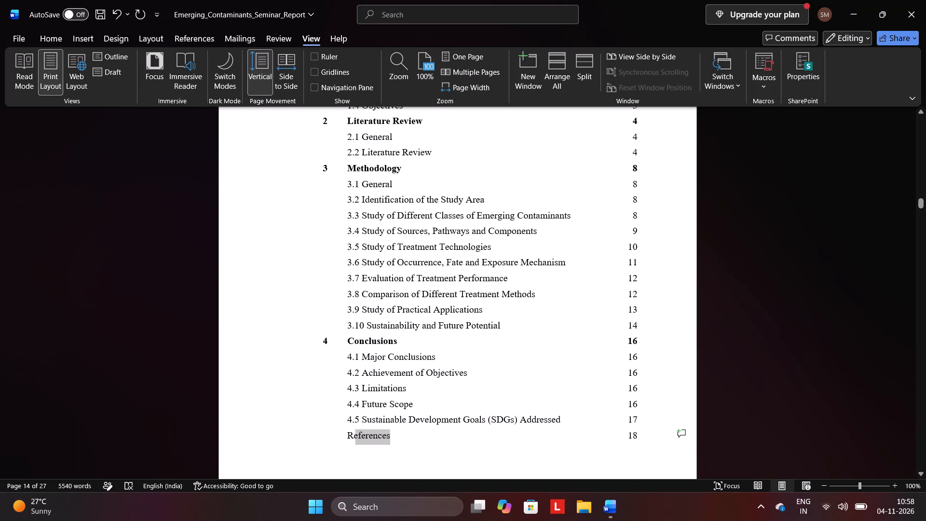
{"action": "left_click_drag", "start_coordinate": [353, 433], "coordinate": [341, 433]}
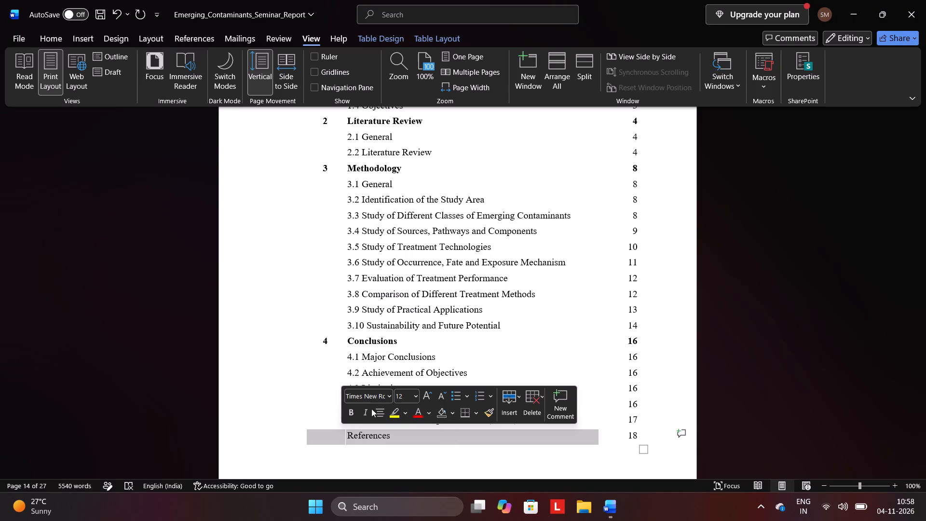
{"action": "left_click", "coordinate": [354, 409]}
{"action": "left_click", "coordinate": [754, 424]}
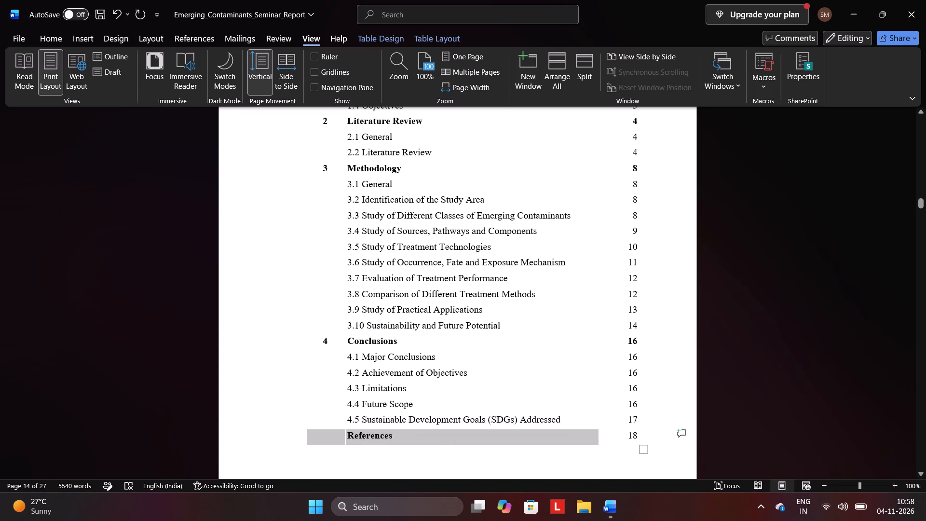
Delete the row for table 1.1, Comparison between conventional and emerging contaminants, from the List of Tables.
{"action": "scroll", "coordinate": [744, 327], "scroll_direction": "up", "scroll_amount": 6}
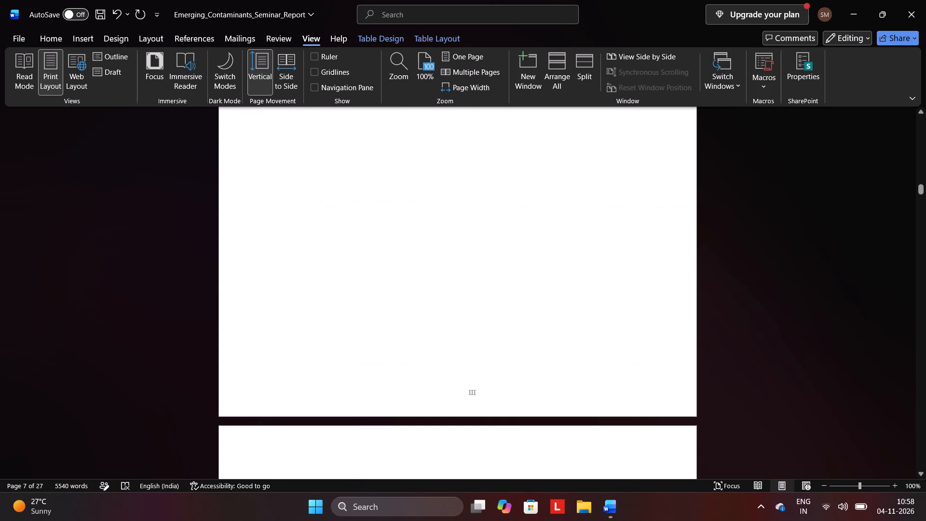
{"action": "scroll", "coordinate": [744, 327], "scroll_direction": "up", "scroll_amount": 1}
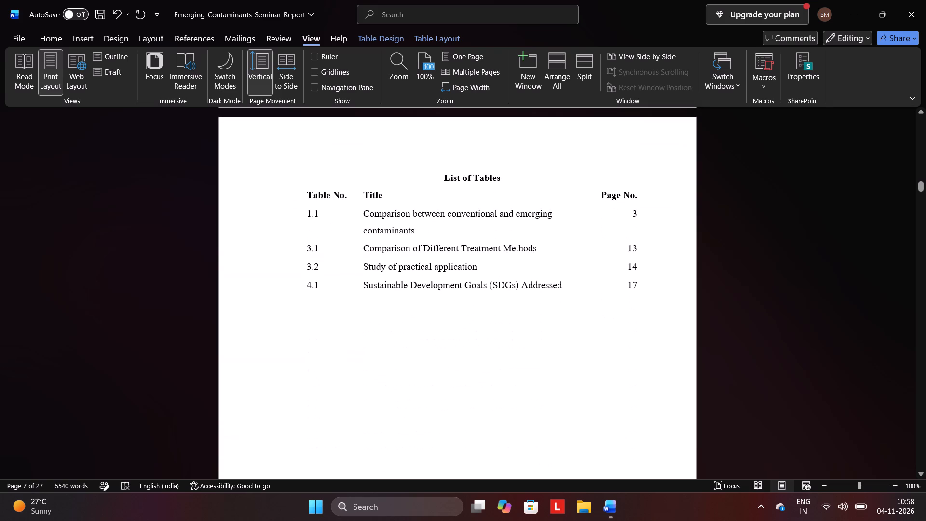
{"action": "left_click", "coordinate": [690, 329]}
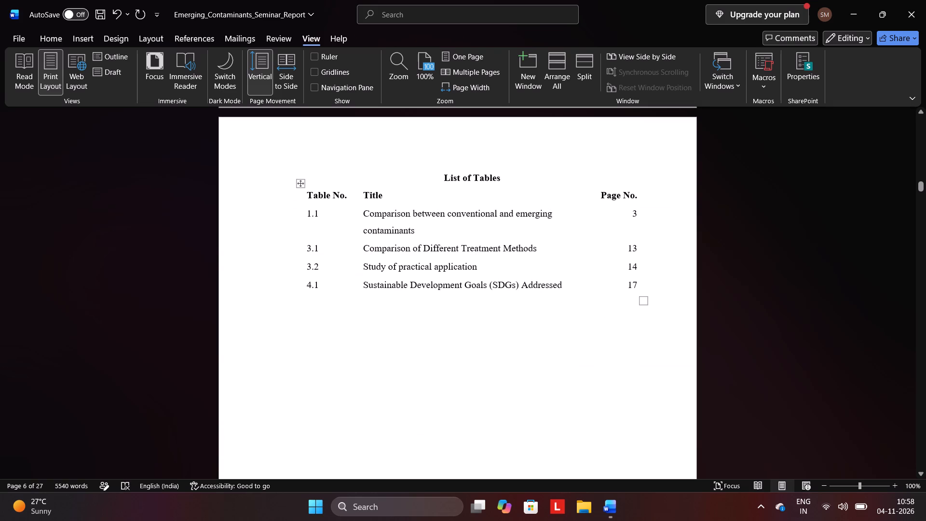
{"action": "left_click", "coordinate": [114, 229]}
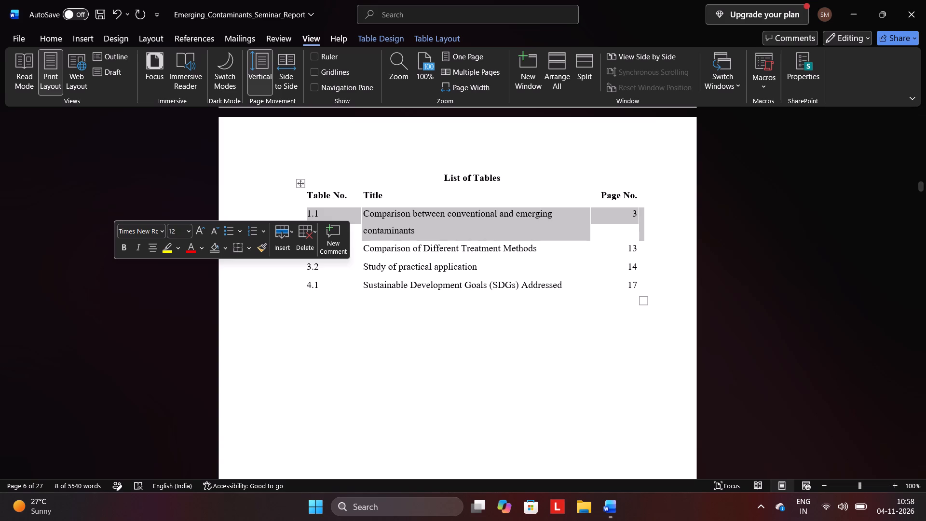
{"action": "left_click", "coordinate": [85, 41]}
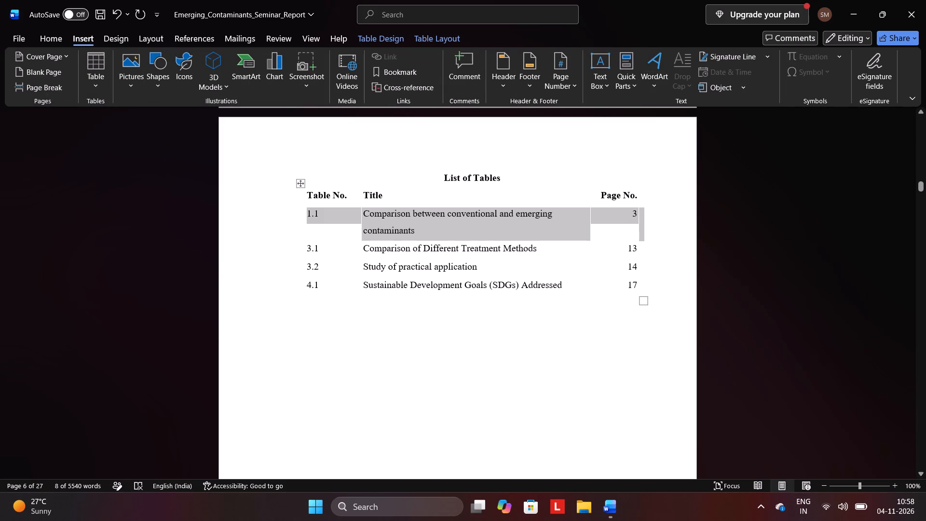
{"action": "triple_click", "coordinate": [346, 165]}
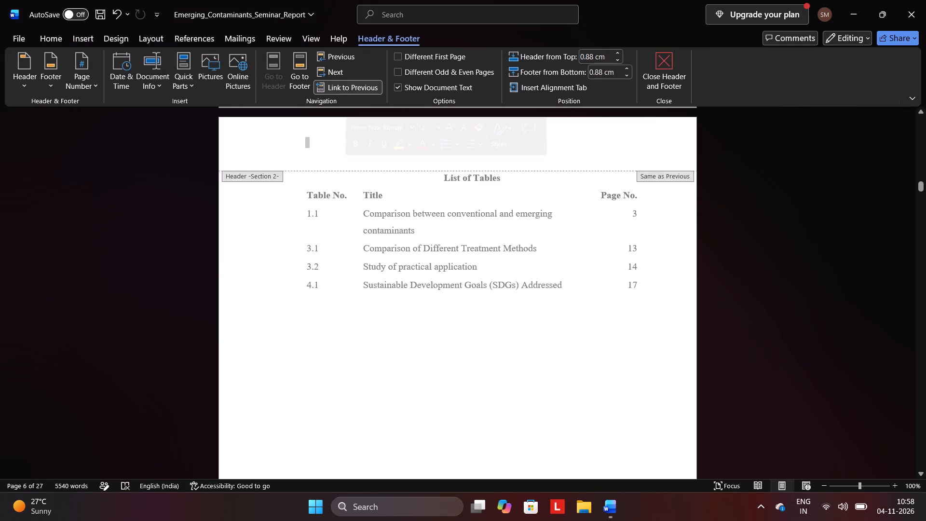
{"action": "double_click", "coordinate": [227, 285]}
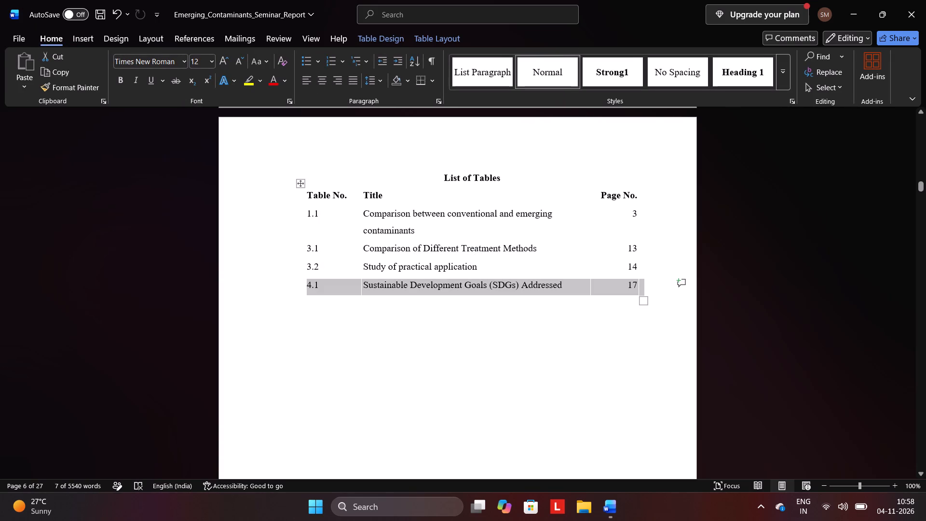
{"action": "left_click", "coordinate": [285, 214]}
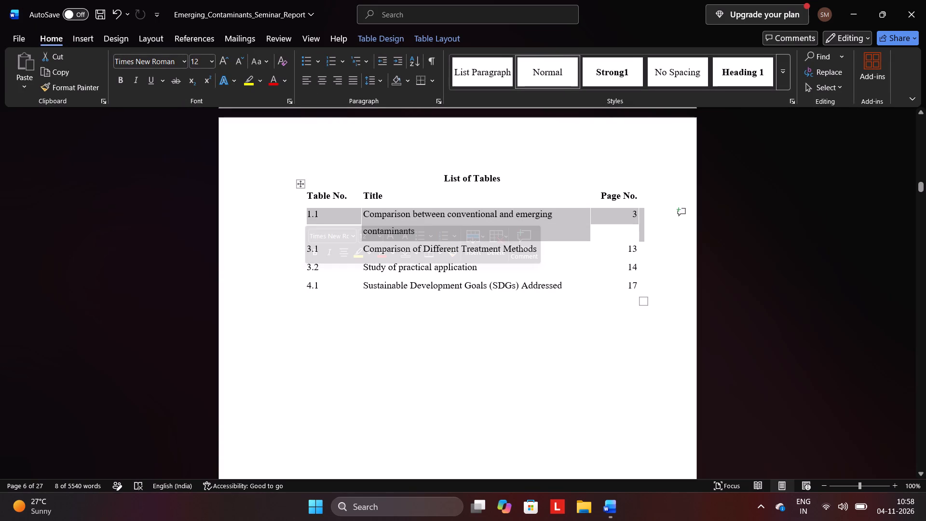
{"action": "left_click", "coordinate": [202, 231]}
{"action": "left_click", "coordinate": [249, 214]}
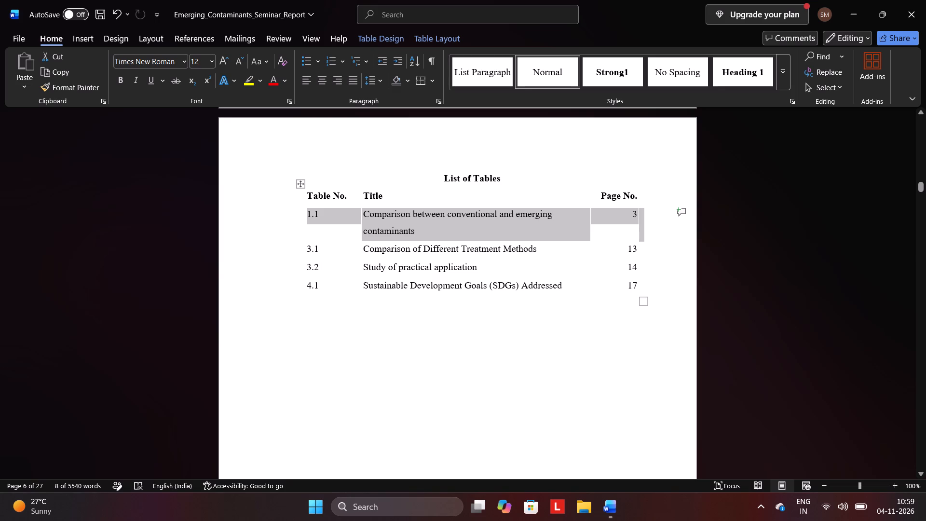
{"action": "key", "text": "BackSpace"}
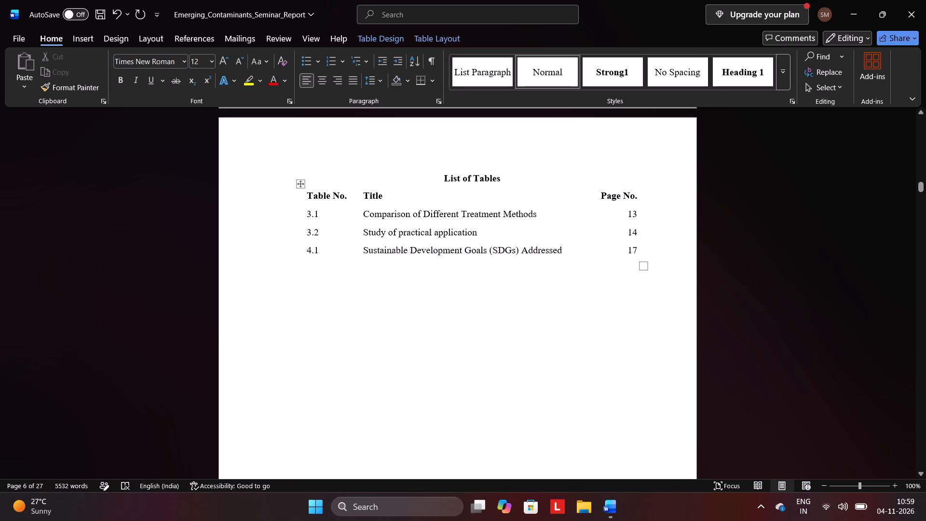
{"action": "key", "text": "Escape"}
{"action": "left_click", "coordinate": [658, 255]}
Remove the List of Tables page by deleting its heading and all its remaining rows.
{"action": "left_click", "coordinate": [413, 174]}
{"action": "key", "text": "BackSpace"}
{"action": "key", "text": "BackSpace"}
{"action": "key", "text": "BackSpace"}
{"action": "key", "text": "BackSpace"}
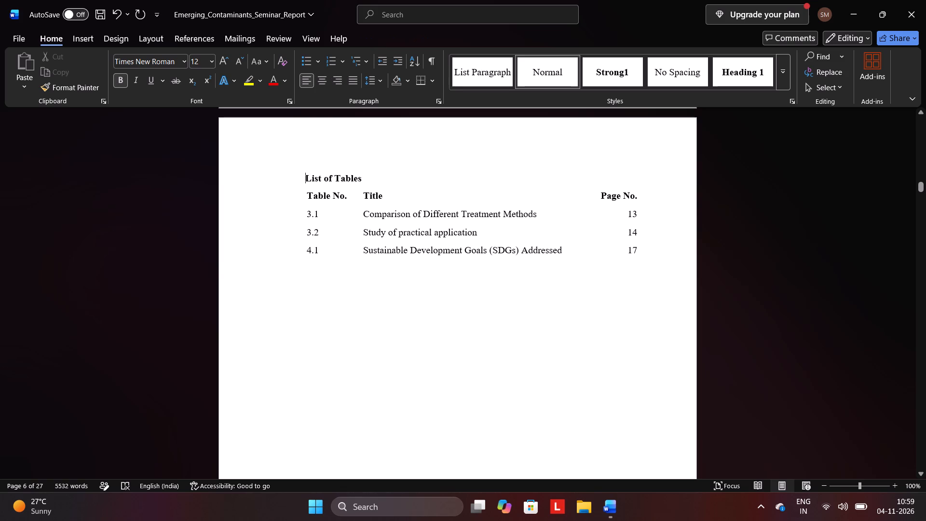
{"action": "key", "text": "BackSpace"}
{"action": "key", "text": "BackSpace"}
{"action": "left_click", "coordinate": [662, 243]}
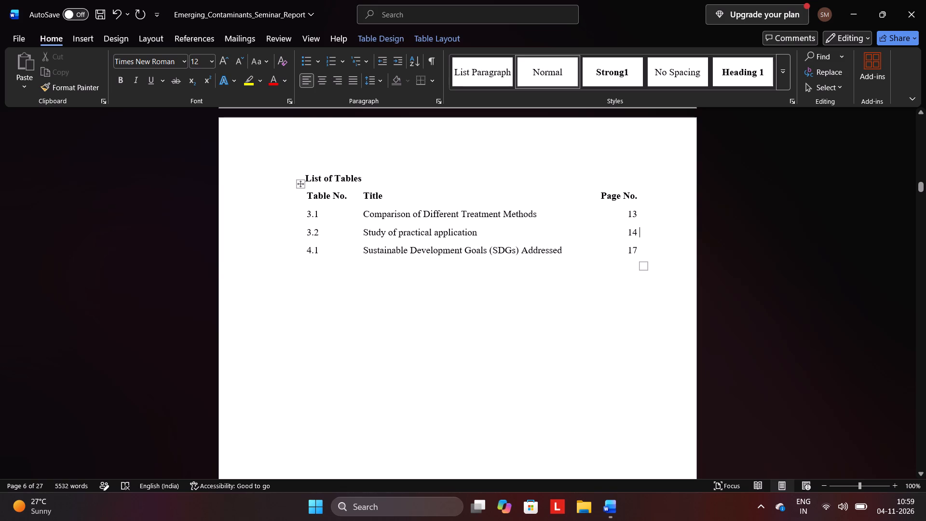
{"action": "left_click", "coordinate": [656, 252]}
{"action": "left_click_drag", "start_coordinate": [656, 252], "coordinate": [287, 206]}
{"action": "key", "text": "BackSpace"}
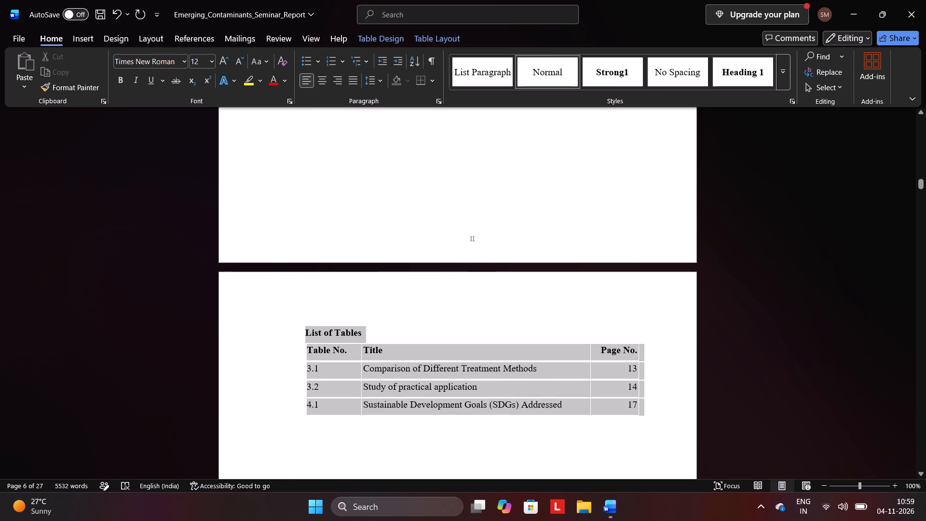
{"action": "left_click_drag", "start_coordinate": [287, 206], "coordinate": [284, 300]}
{"action": "key", "text": "BackSpace"}
Remove the List of Figures page that follows the abstract by deleting its heading and whole table.
{"action": "scroll", "coordinate": [607, 395], "scroll_direction": "down", "scroll_amount": 1}
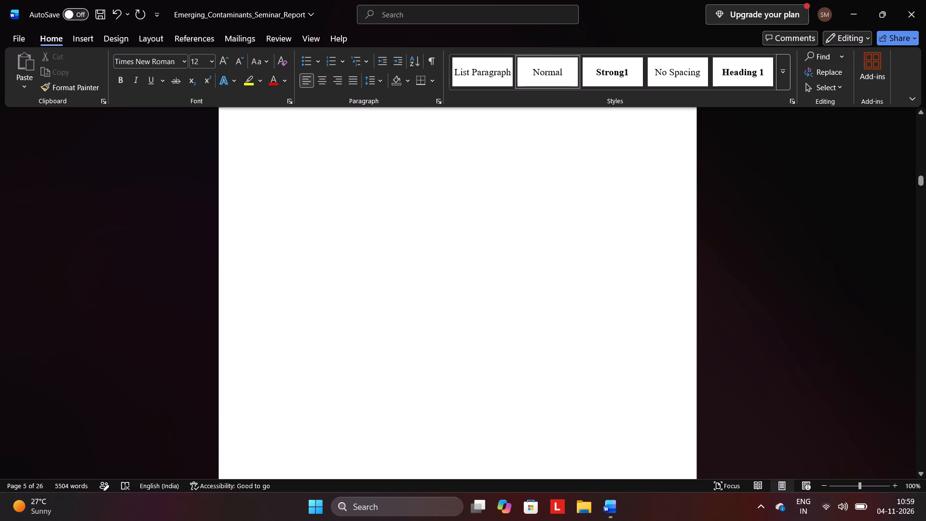
{"action": "scroll", "coordinate": [607, 395], "scroll_direction": "down", "scroll_amount": 4}
{"action": "scroll", "coordinate": [607, 395], "scroll_direction": "up", "scroll_amount": 10}
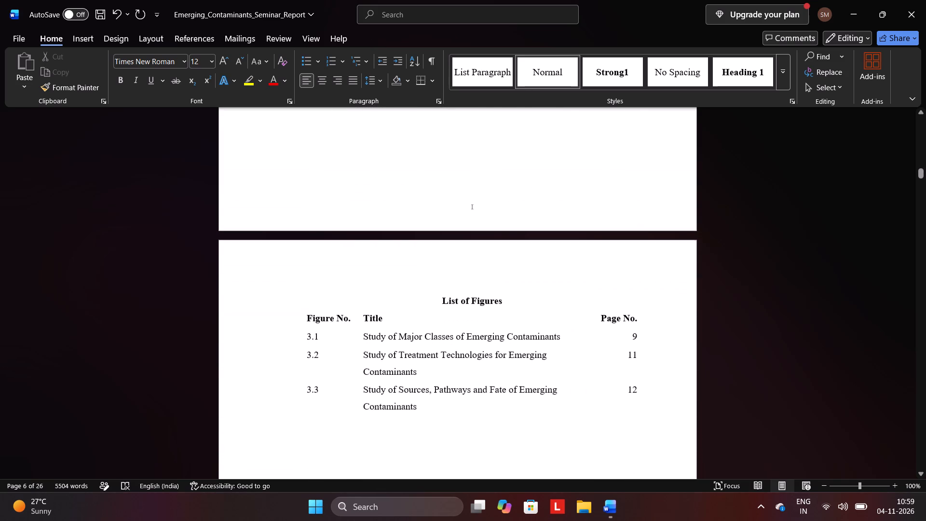
{"action": "left_click_drag", "start_coordinate": [649, 397], "coordinate": [312, 245]}
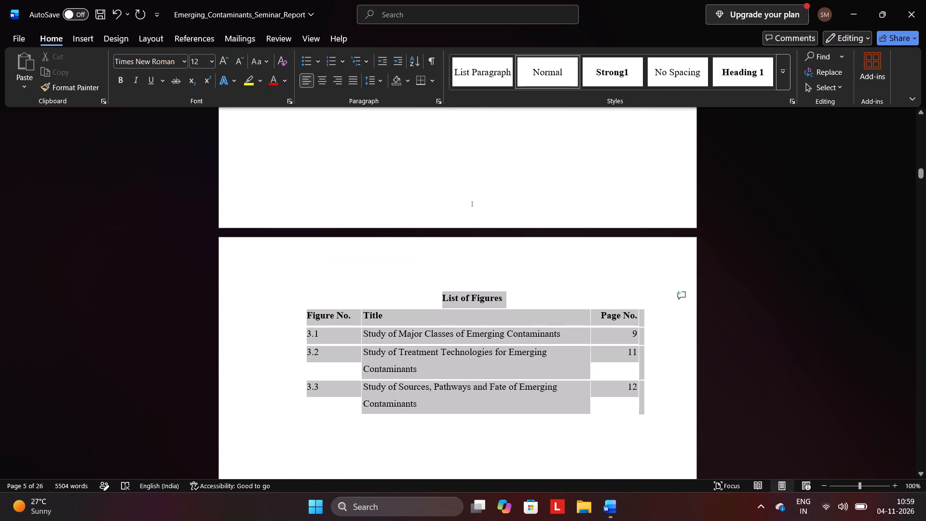
{"action": "left_click_drag", "start_coordinate": [312, 245], "coordinate": [298, 263]}
{"action": "key", "text": "BackSpace"}
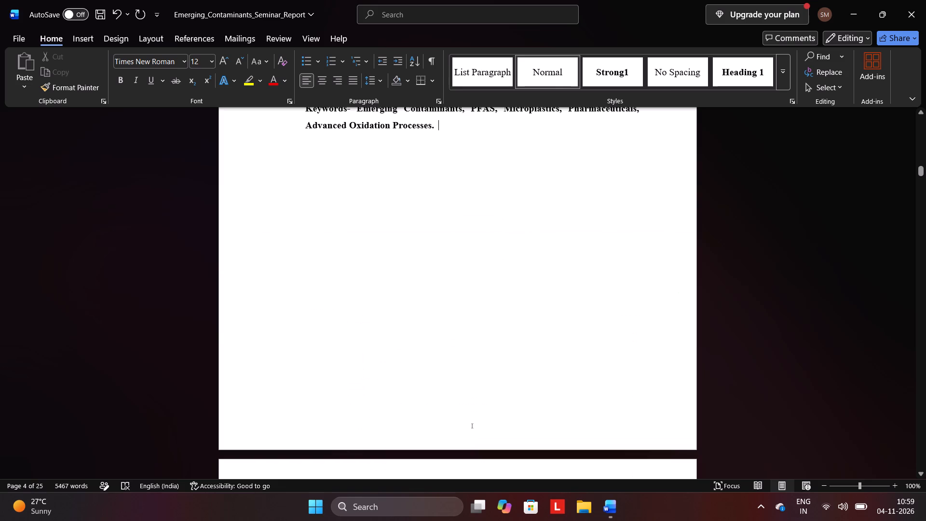
Make the Content heading above the chapter listing bold.
{"action": "scroll", "coordinate": [399, 339], "scroll_direction": "up", "scroll_amount": 5}
{"action": "scroll", "coordinate": [399, 339], "scroll_direction": "down", "scroll_amount": 4}
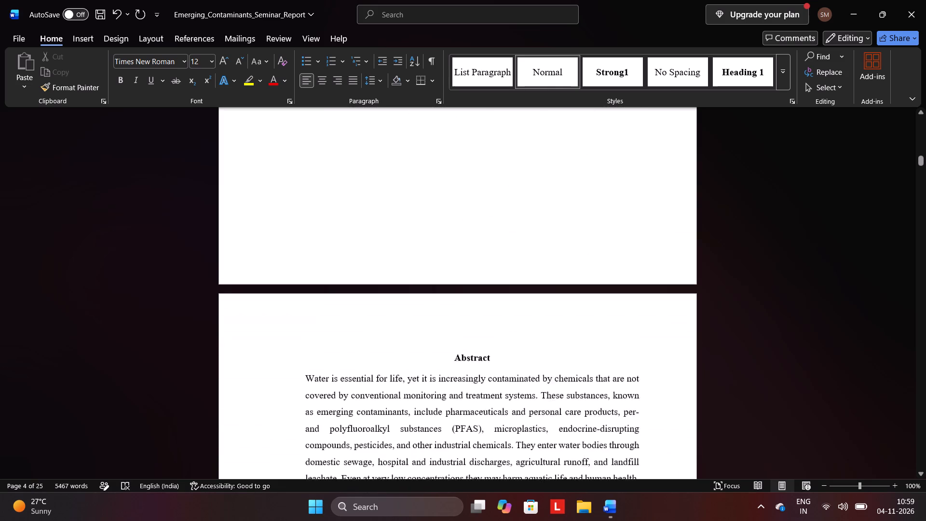
{"action": "scroll", "coordinate": [399, 339], "scroll_direction": "down", "scroll_amount": 7}
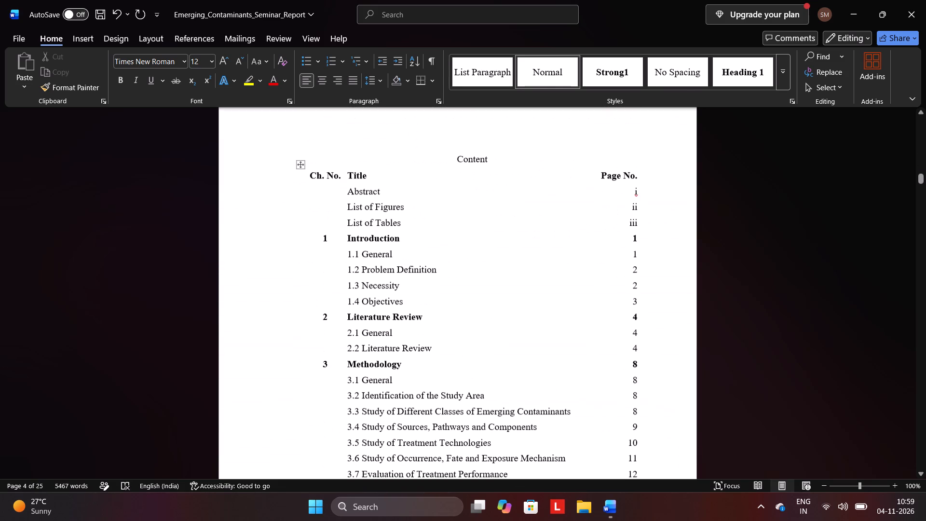
{"action": "left_click", "coordinate": [779, 334]}
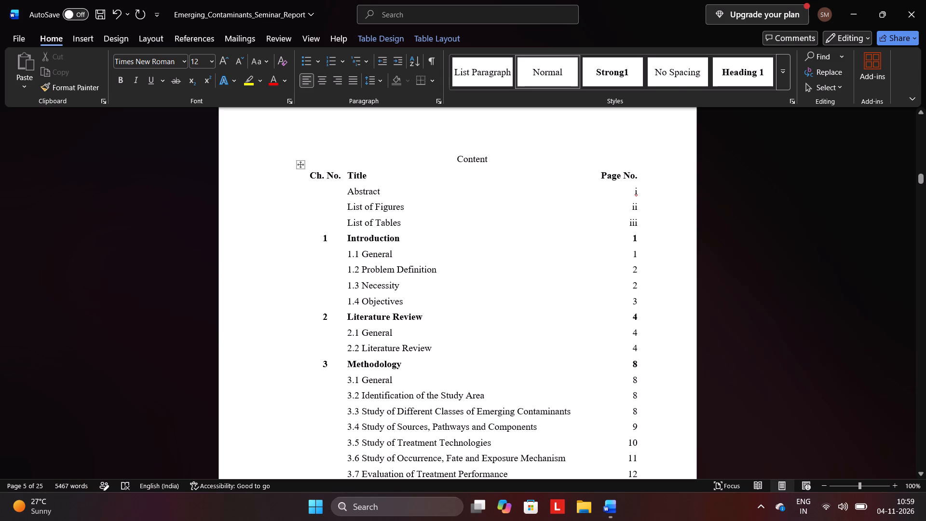
{"action": "left_click_drag", "start_coordinate": [458, 158], "coordinate": [492, 163]}
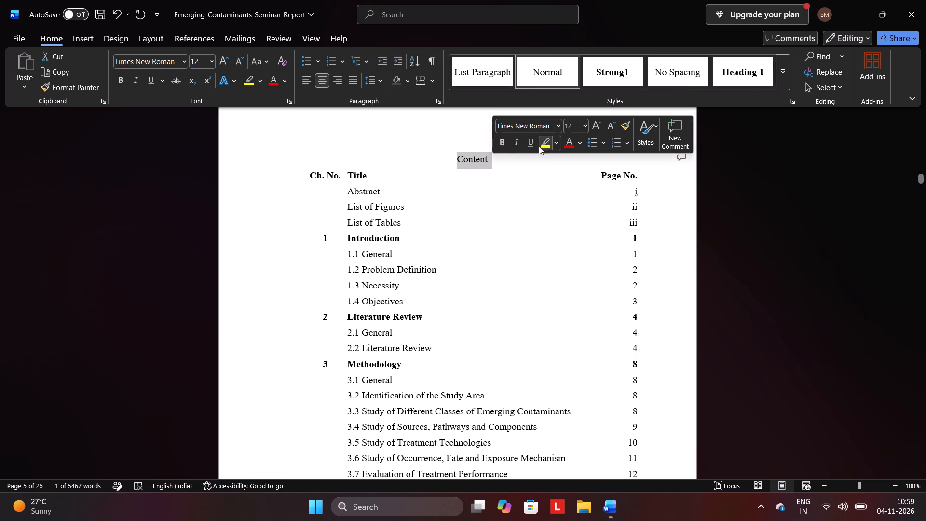
{"action": "left_click", "coordinate": [505, 140]}
{"action": "left_click", "coordinate": [735, 235]}
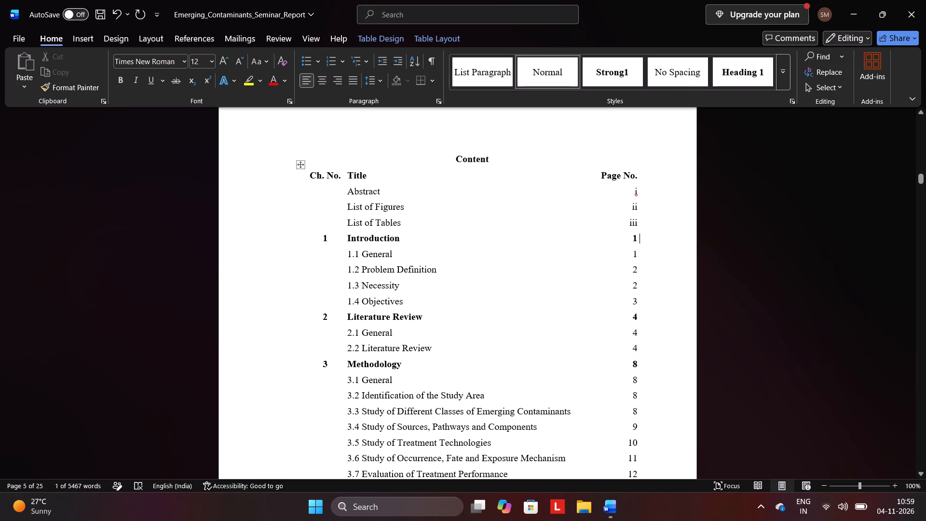
Review the report's pages around the Content listing and through Chapter 1, Introduction, checking the layout and section text.
{"action": "scroll", "coordinate": [735, 235], "scroll_direction": "up", "scroll_amount": 8}
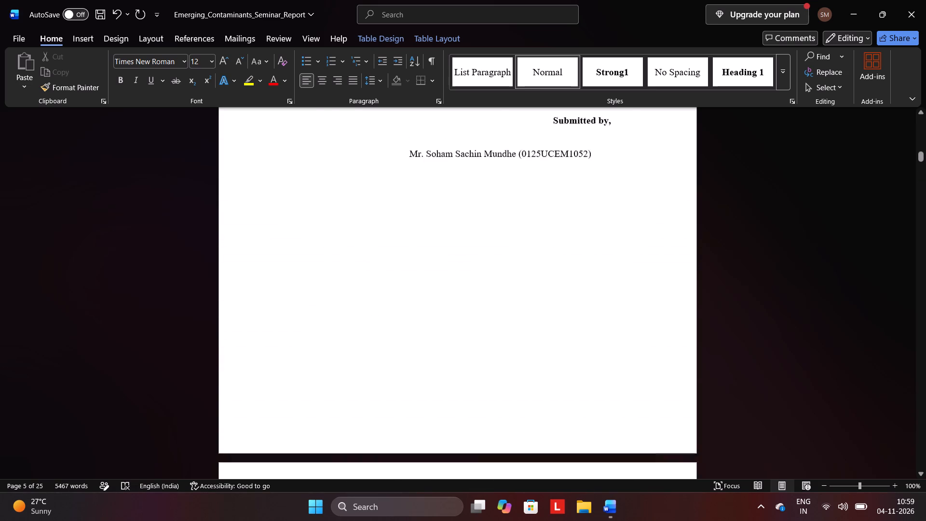
{"action": "scroll", "coordinate": [735, 235], "scroll_direction": "down", "scroll_amount": 17}
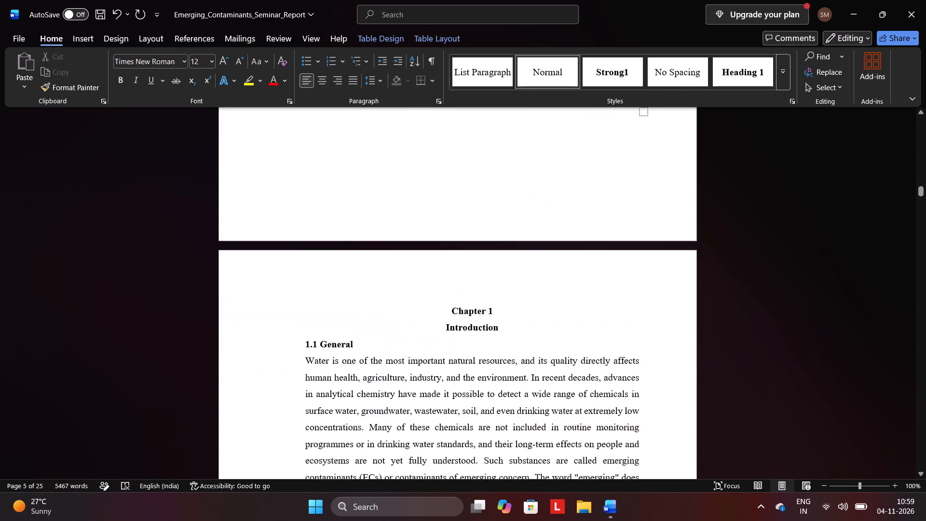
{"action": "scroll", "coordinate": [735, 235], "scroll_direction": "down", "scroll_amount": 5}
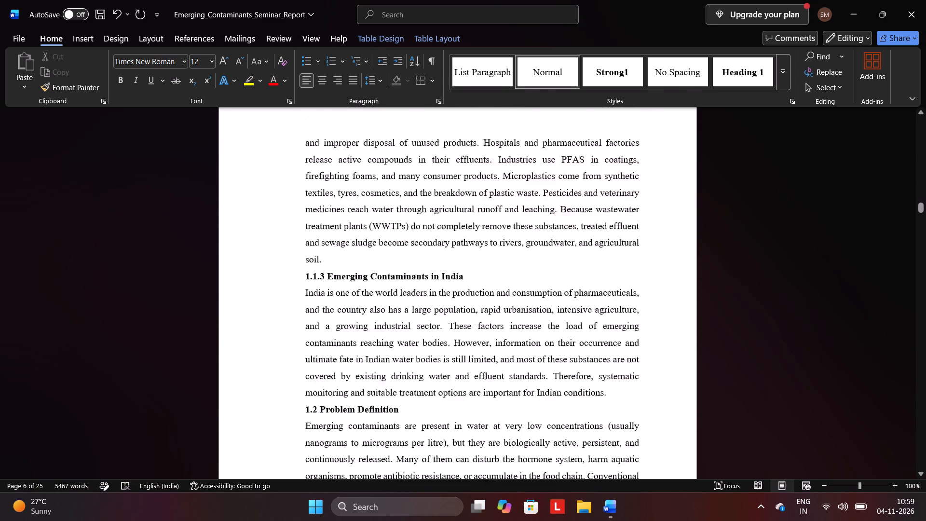
{"action": "scroll", "coordinate": [735, 235], "scroll_direction": "down", "scroll_amount": 2}
{"action": "scroll", "coordinate": [735, 235], "scroll_direction": "up", "scroll_amount": 5}
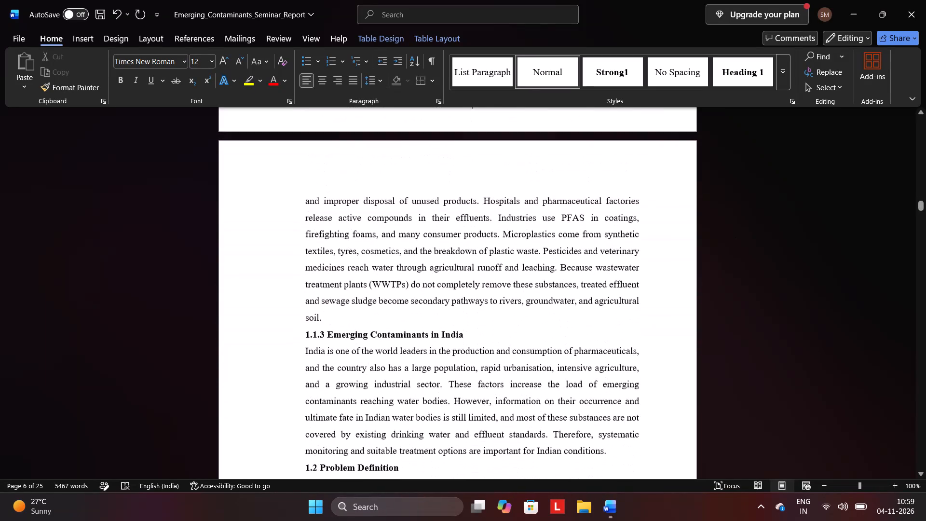
{"action": "scroll", "coordinate": [735, 235], "scroll_direction": "up", "scroll_amount": 5}
{"action": "scroll", "coordinate": [735, 235], "scroll_direction": "down", "scroll_amount": 2}
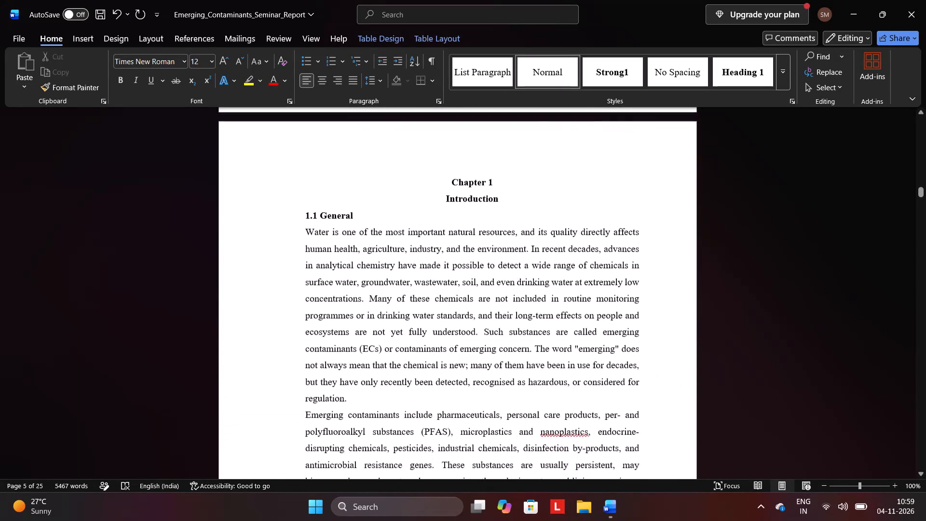
{"action": "scroll", "coordinate": [735, 235], "scroll_direction": "down", "scroll_amount": 4}
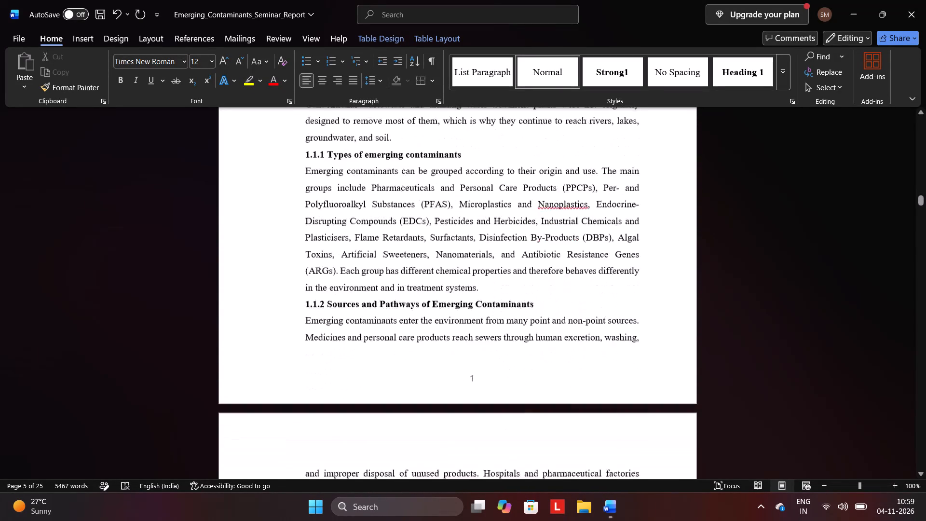
{"action": "scroll", "coordinate": [735, 235], "scroll_direction": "down", "scroll_amount": 7}
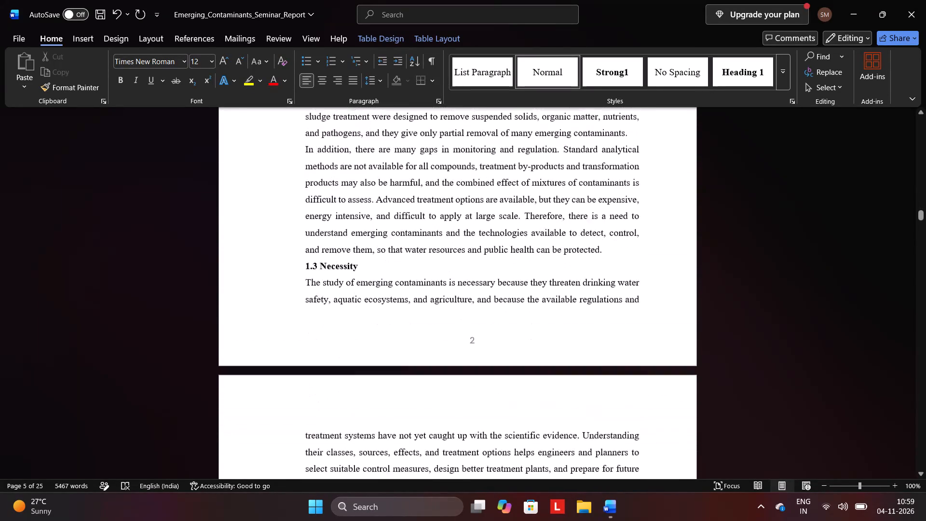
{"action": "scroll", "coordinate": [735, 235], "scroll_direction": "down", "scroll_amount": 13}
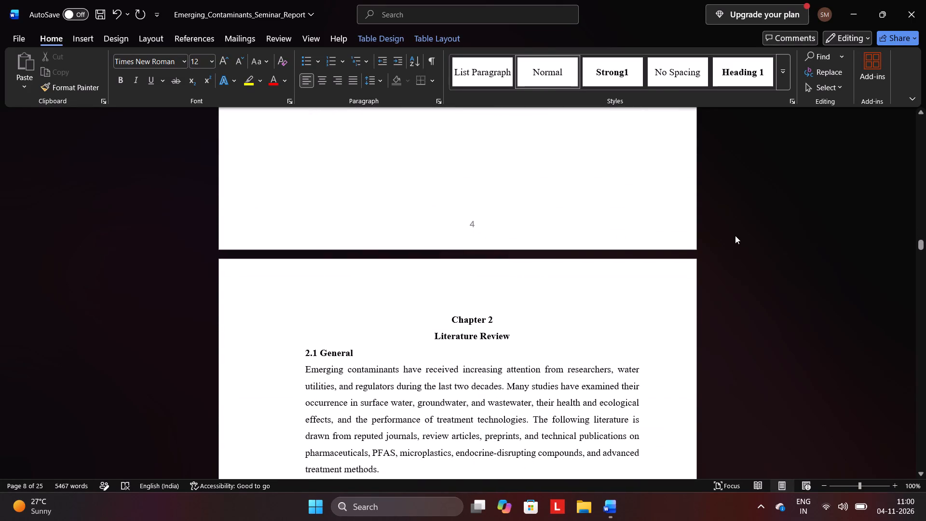
Review Chapter 2, Literature Review, from section 2.1 General through the summaries of the cited studies.
{"action": "scroll", "coordinate": [735, 235], "scroll_direction": "down", "scroll_amount": 4}
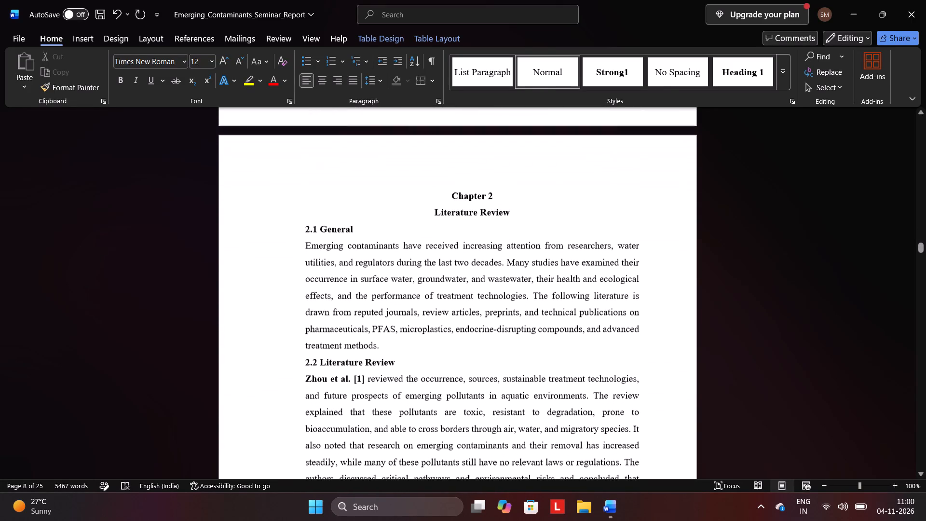
{"action": "scroll", "coordinate": [735, 235], "scroll_direction": "down", "scroll_amount": 7}
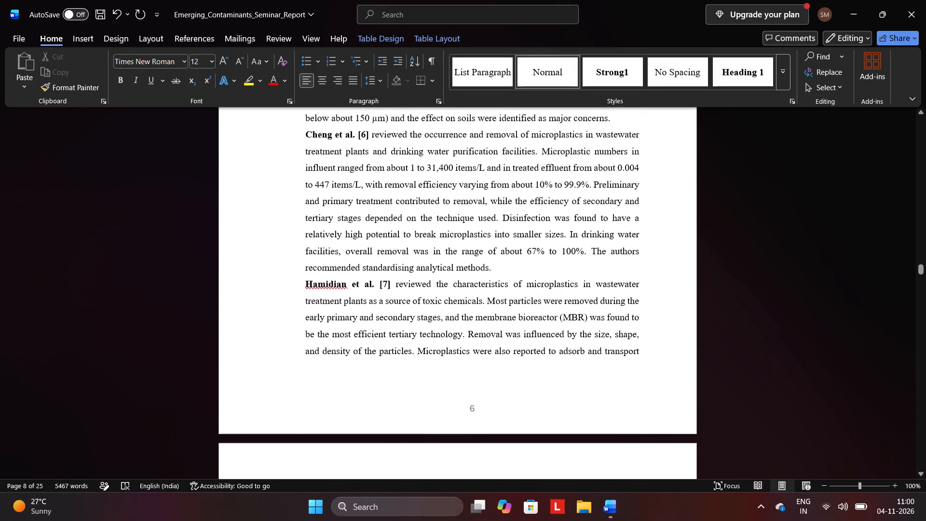
{"action": "scroll", "coordinate": [735, 235], "scroll_direction": "down", "scroll_amount": 1}
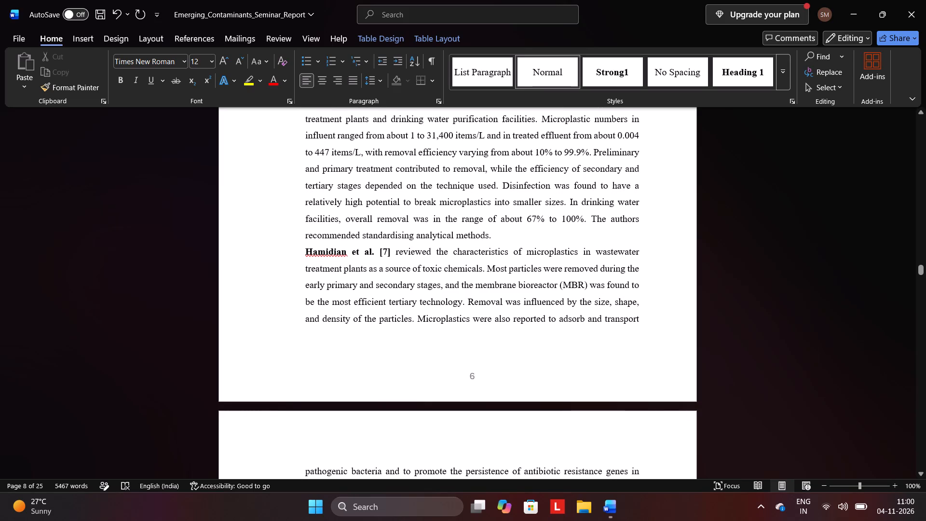
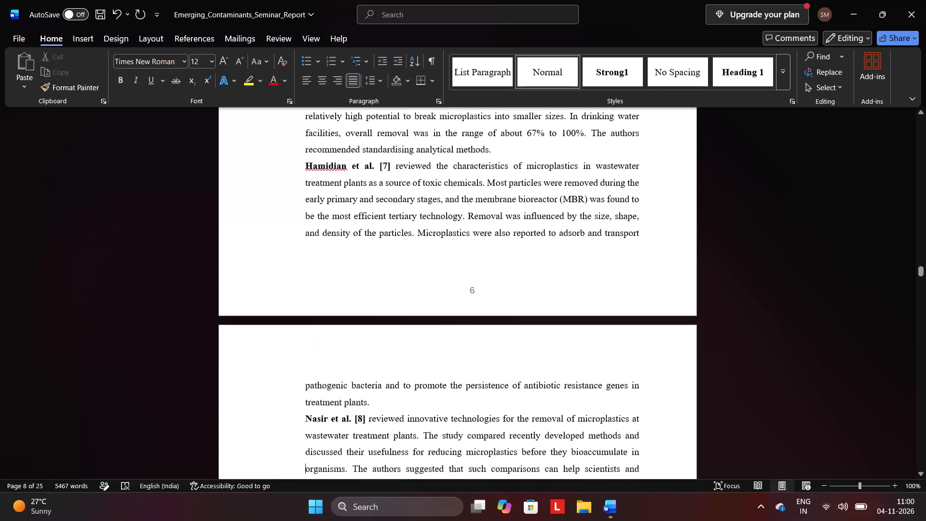
Review Chapter 3, Methodology, from section 3.1 General through the figure on major classes of emerging contaminants.
{"action": "scroll", "coordinate": [396, 254], "scroll_direction": "down", "scroll_amount": 10}
{"action": "key", "text": "Down"}
{"action": "scroll", "coordinate": [396, 254], "scroll_direction": "down", "scroll_amount": 3}
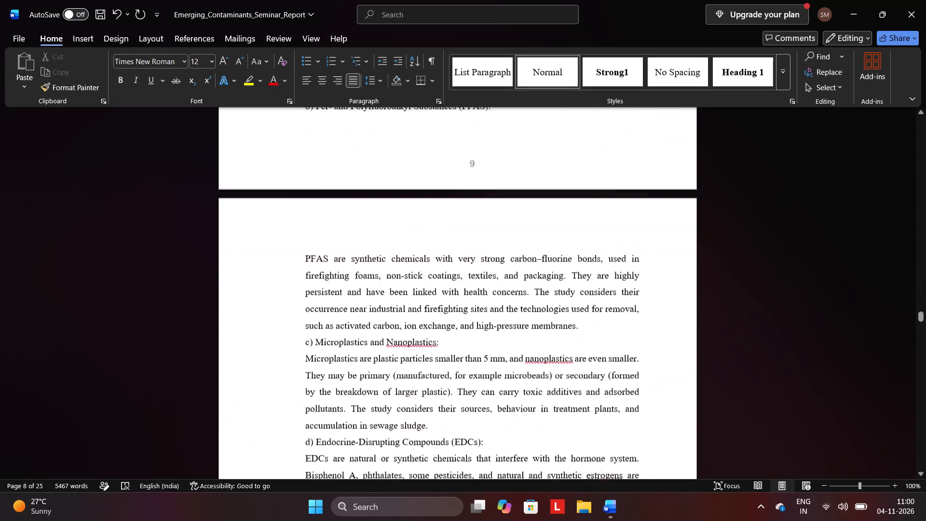
{"action": "scroll", "coordinate": [396, 254], "scroll_direction": "up", "scroll_amount": 5}
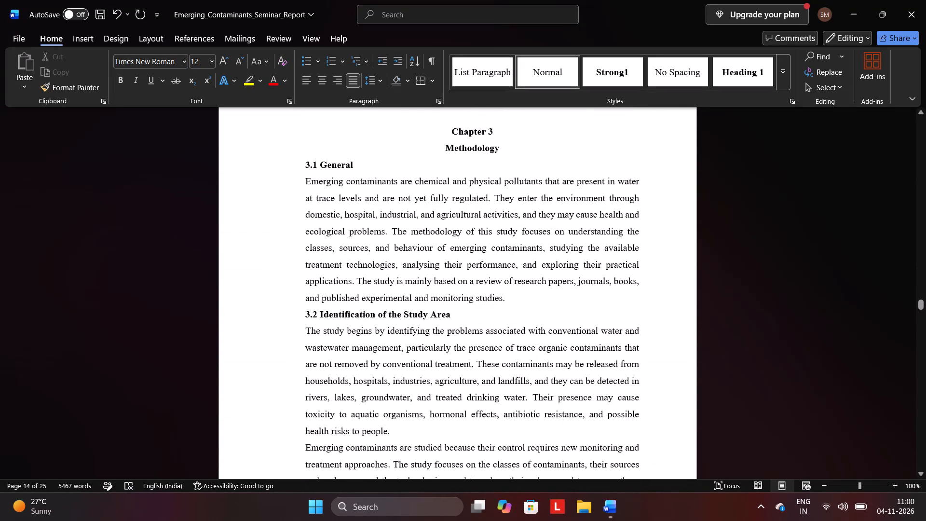
{"action": "scroll", "coordinate": [396, 254], "scroll_direction": "down", "scroll_amount": 3}
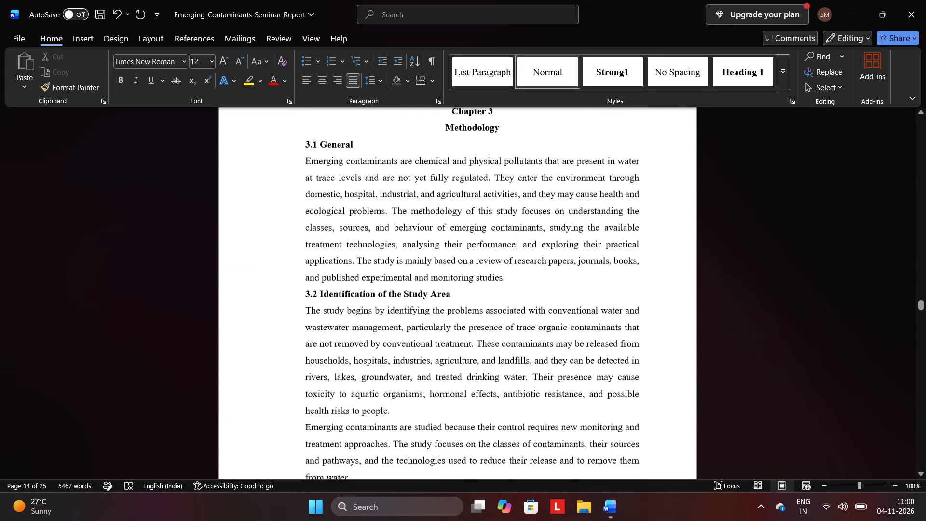
{"action": "scroll", "coordinate": [396, 254], "scroll_direction": "down", "scroll_amount": 5}
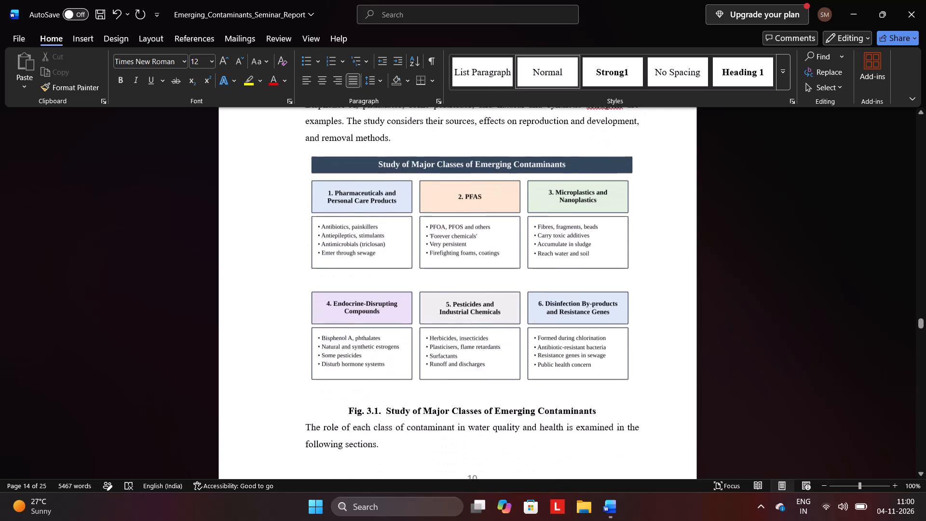
{"action": "scroll", "coordinate": [396, 254], "scroll_direction": "down", "scroll_amount": 1}
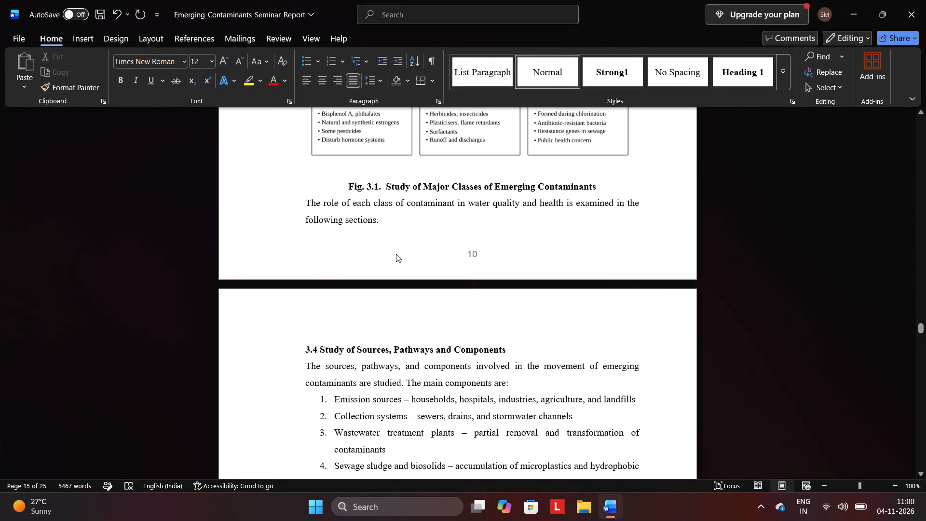
{"action": "left_click", "coordinate": [396, 254]}
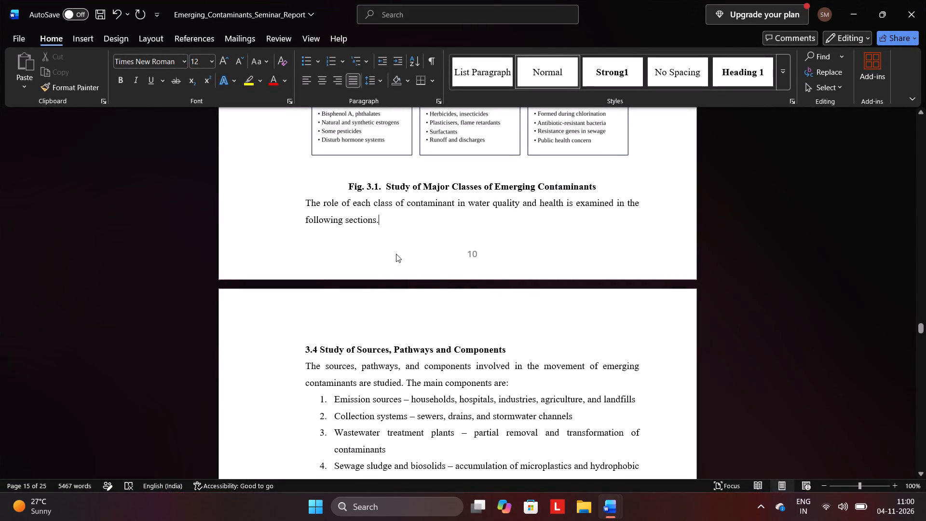
{"action": "left_click", "coordinate": [396, 254]}
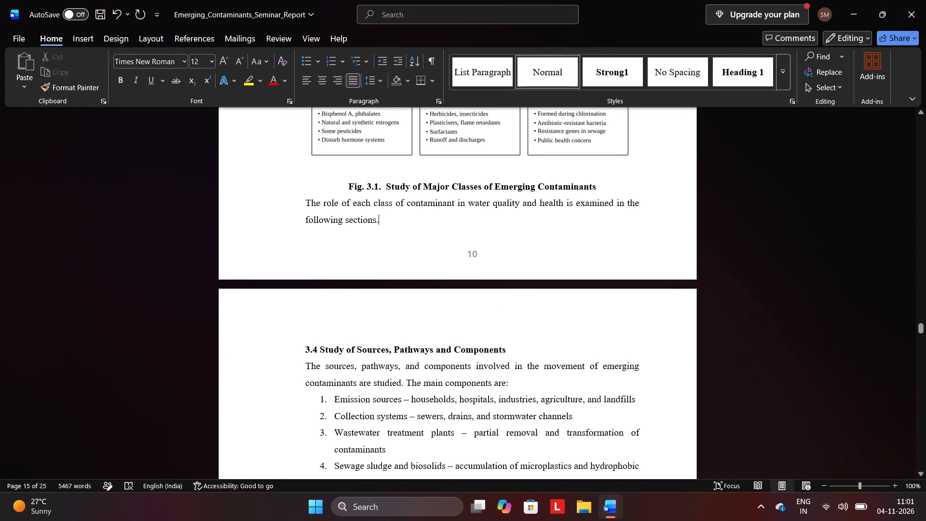
Review the rest of Chapter 3, from section 3.4 on sources and pathways through the study of practical applications.
{"action": "scroll", "coordinate": [389, 273], "scroll_direction": "down", "scroll_amount": 4}
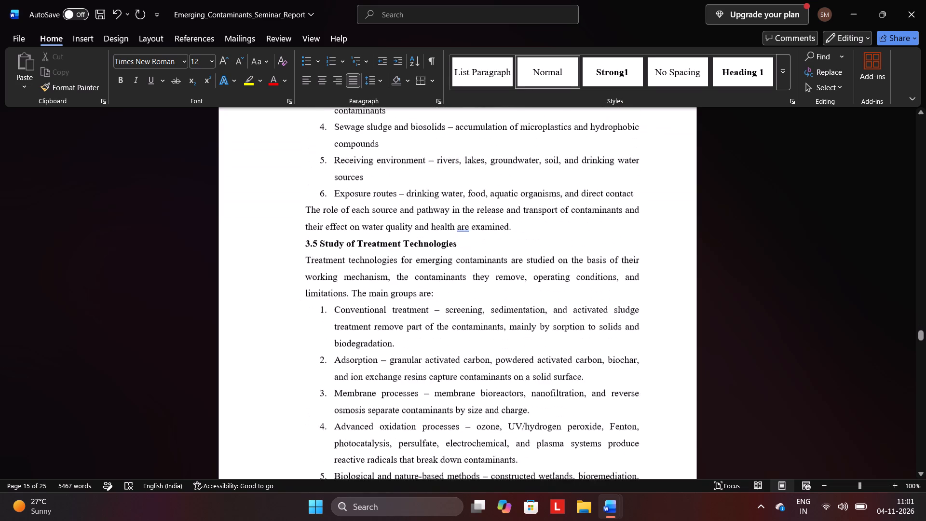
{"action": "scroll", "coordinate": [389, 273], "scroll_direction": "down", "scroll_amount": 6}
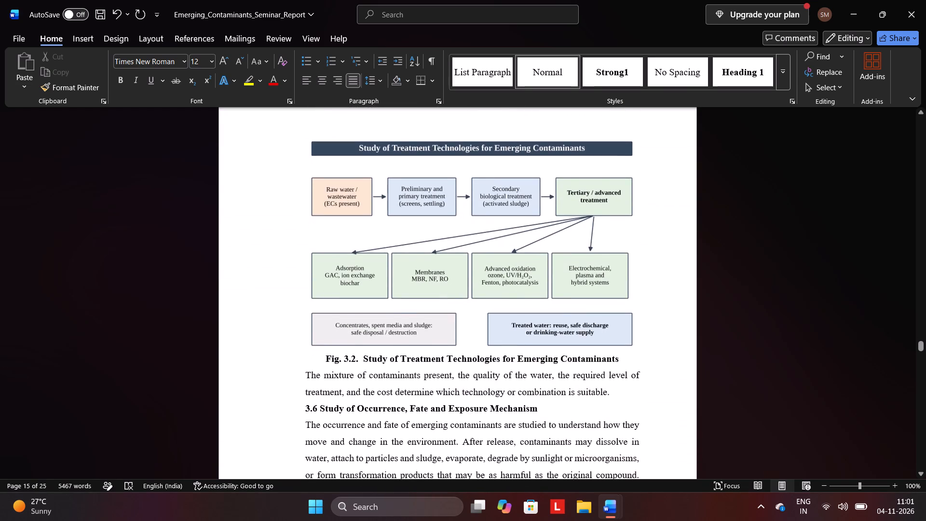
{"action": "scroll", "coordinate": [389, 273], "scroll_direction": "down", "scroll_amount": 7}
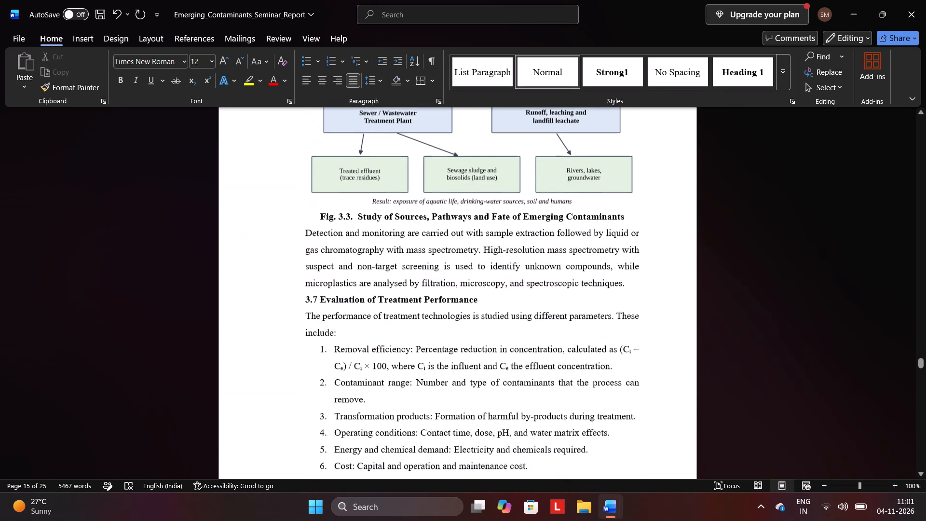
{"action": "scroll", "coordinate": [389, 273], "scroll_direction": "down", "scroll_amount": 2}
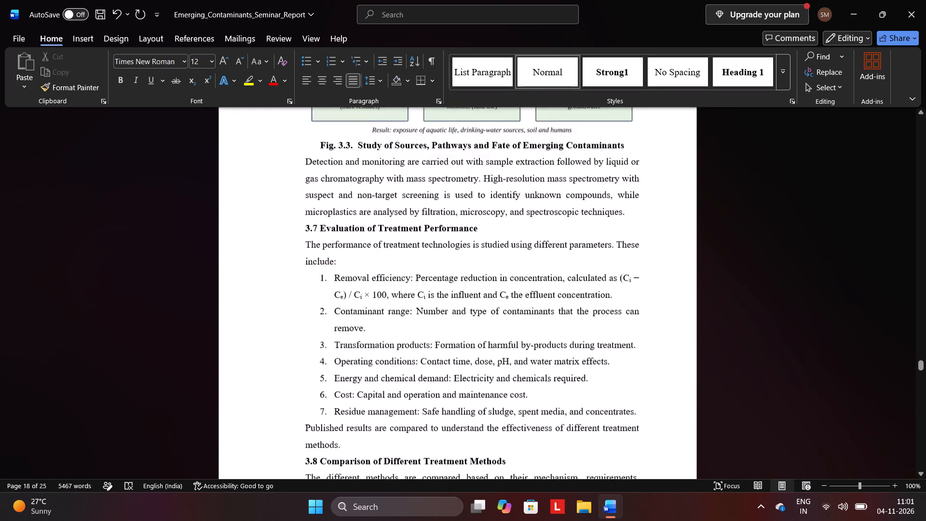
{"action": "scroll", "coordinate": [389, 273], "scroll_direction": "down", "scroll_amount": 8}
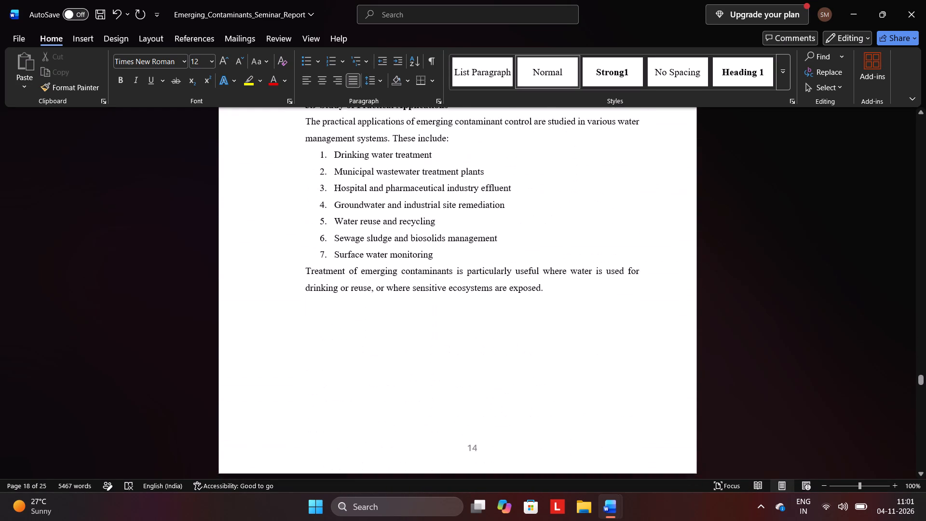
Skim the remaining pages after the practical applications section through the end of the reference list.
{"action": "scroll", "coordinate": [389, 273], "scroll_direction": "down", "scroll_amount": 18}
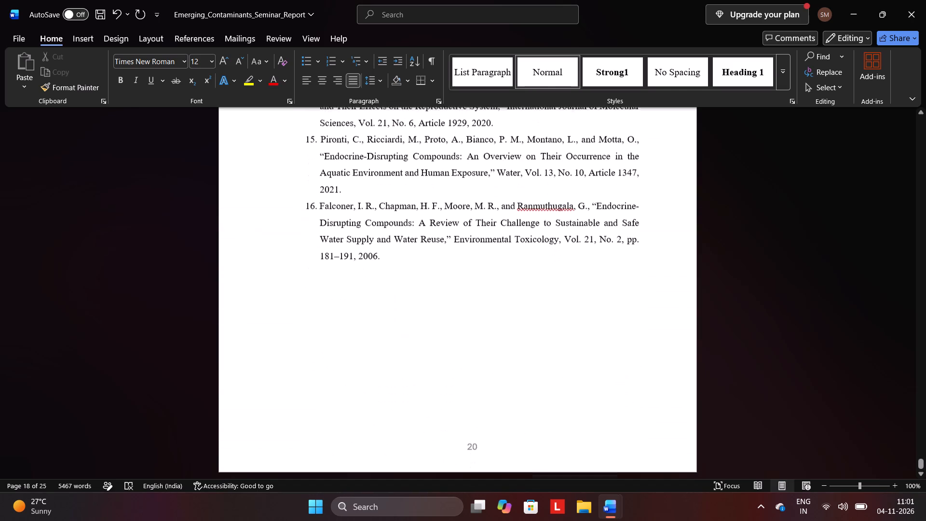
{"action": "scroll", "coordinate": [389, 273], "scroll_direction": "down", "scroll_amount": 7}
Recheck the report backwards from the references, through the SDG section, Table 3.2 and Fig. 3.2, to the title page.
{"action": "scroll", "coordinate": [389, 273], "scroll_direction": "up", "scroll_amount": 13}
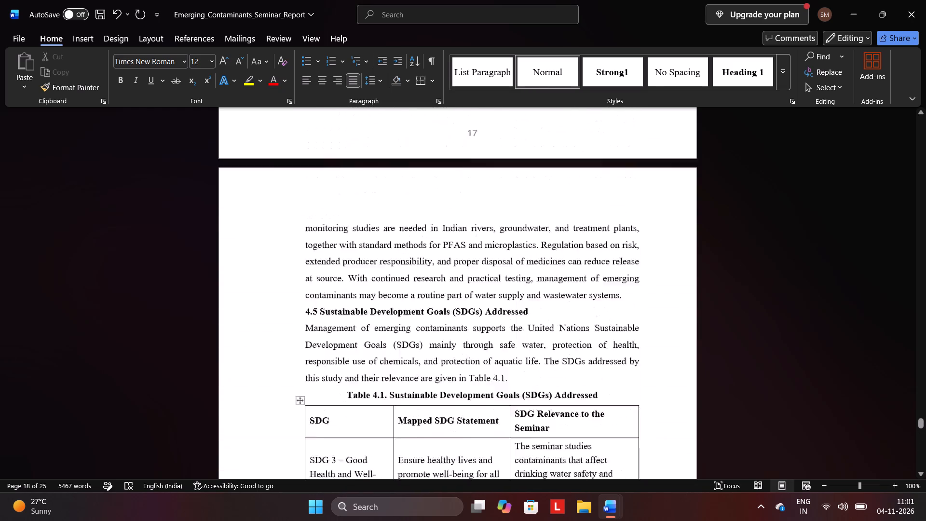
{"action": "scroll", "coordinate": [389, 273], "scroll_direction": "up", "scroll_amount": 4}
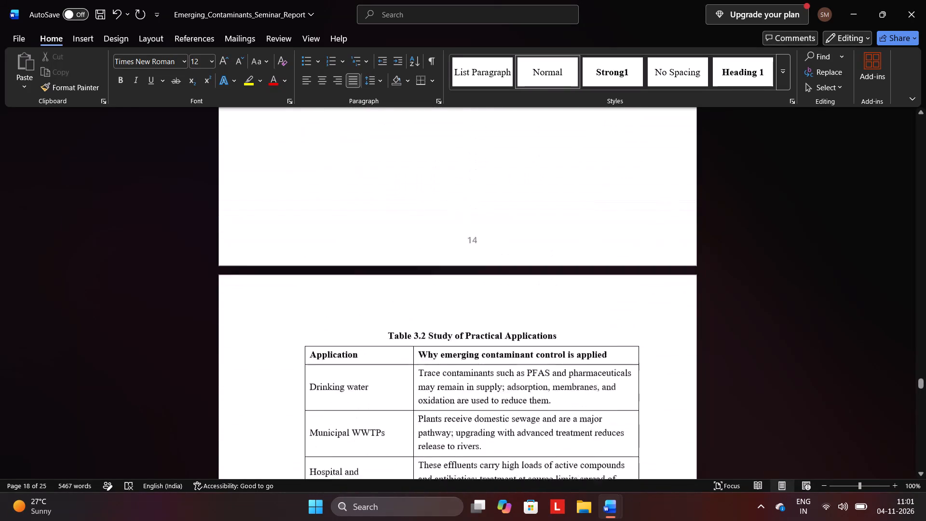
{"action": "scroll", "coordinate": [389, 273], "scroll_direction": "up", "scroll_amount": 4}
{"action": "scroll", "coordinate": [389, 273], "scroll_direction": "down", "scroll_amount": 4}
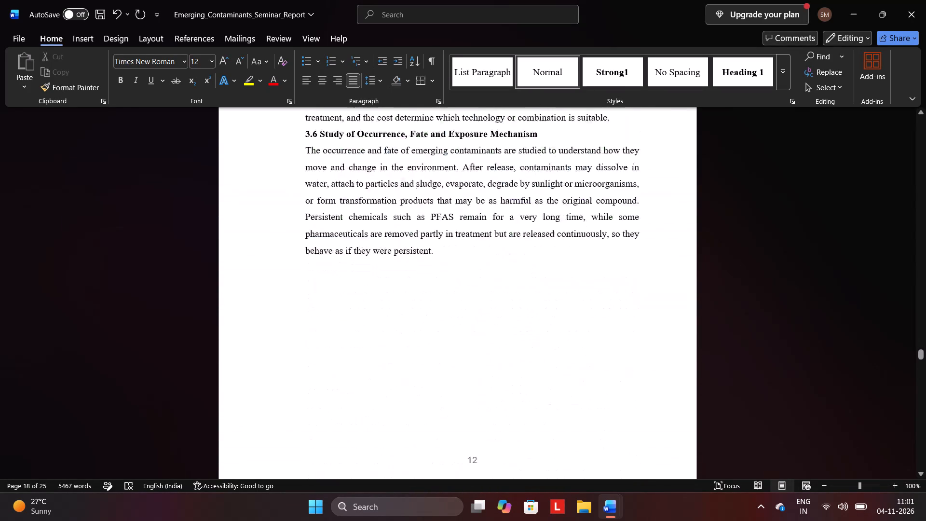
{"action": "scroll", "coordinate": [389, 273], "scroll_direction": "up", "scroll_amount": 6}
{"action": "left_click", "coordinate": [364, 289]}
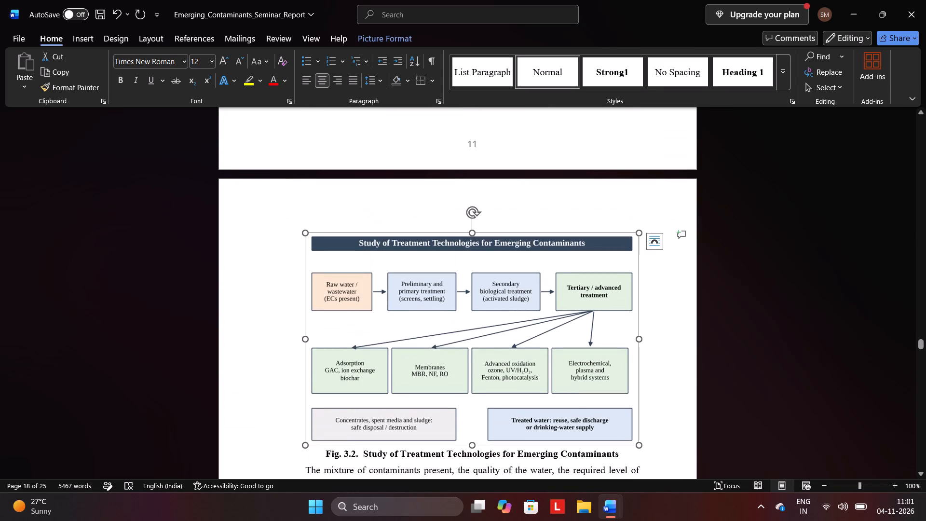
{"action": "left_click", "coordinate": [759, 291]}
{"action": "scroll", "coordinate": [759, 291], "scroll_direction": "up", "scroll_amount": 20}
{"action": "scroll", "coordinate": [759, 291], "scroll_direction": "up", "scroll_amount": 7}
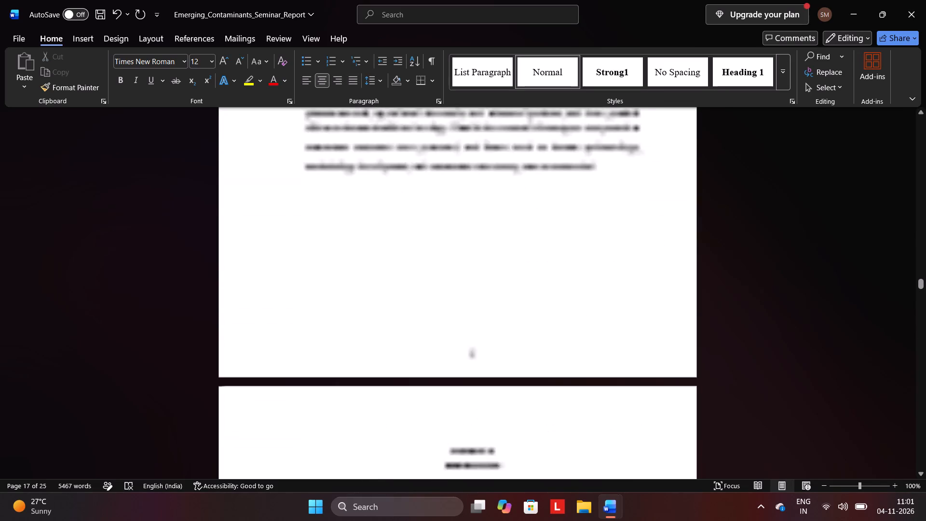
{"action": "scroll", "coordinate": [759, 291], "scroll_direction": "up", "scroll_amount": 7}
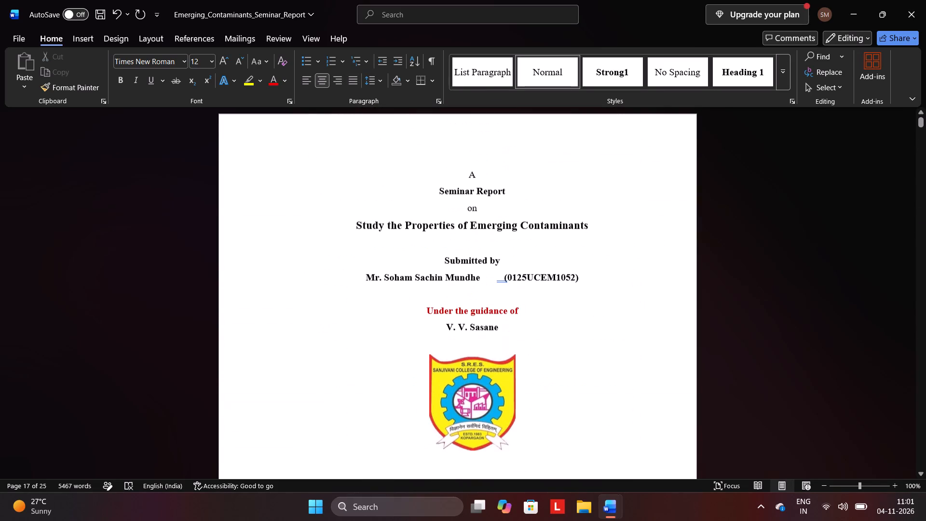
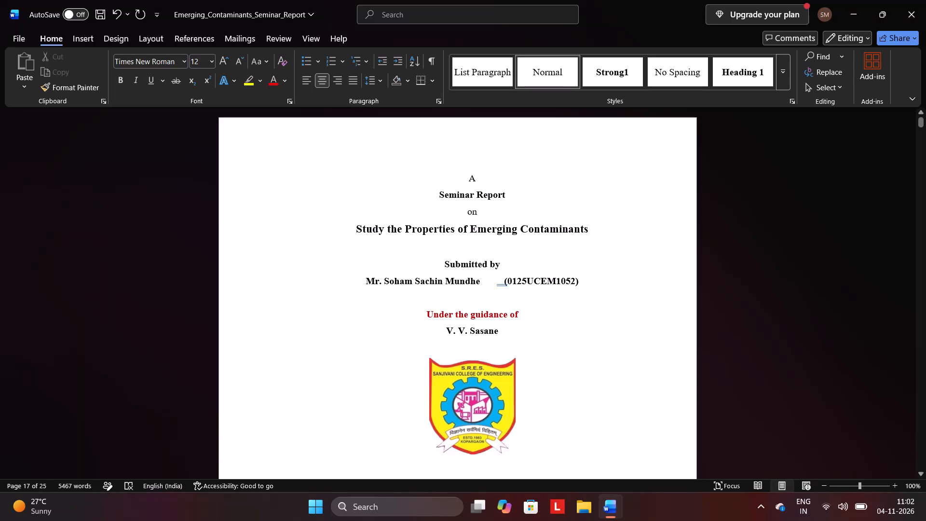
Try to remove a blank line between the college crest and the Department of Civil Engineering line on the title page.
{"action": "scroll", "coordinate": [615, 288], "scroll_direction": "down", "scroll_amount": 1}
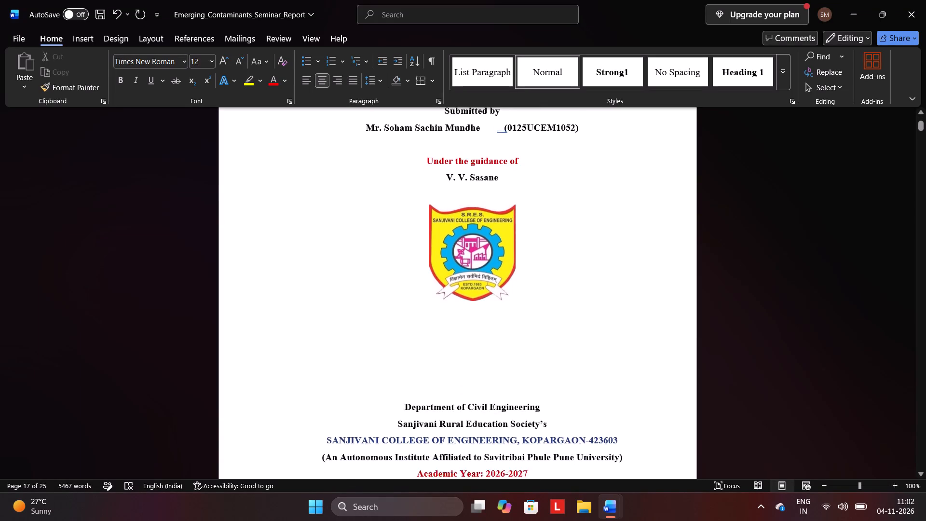
{"action": "scroll", "coordinate": [615, 288], "scroll_direction": "down", "scroll_amount": 1}
{"action": "left_click", "coordinate": [458, 342]}
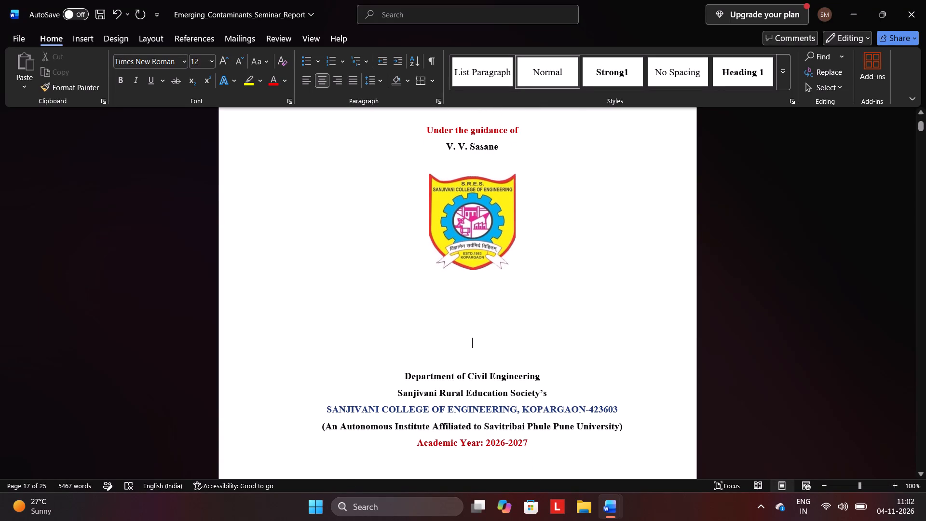
{"action": "key", "text": "BackSpace"}
Replace "Have" with "has" at the start of the certificate paragraph about completing the seminar.
{"action": "scroll", "coordinate": [458, 342], "scroll_direction": "down", "scroll_amount": 1}
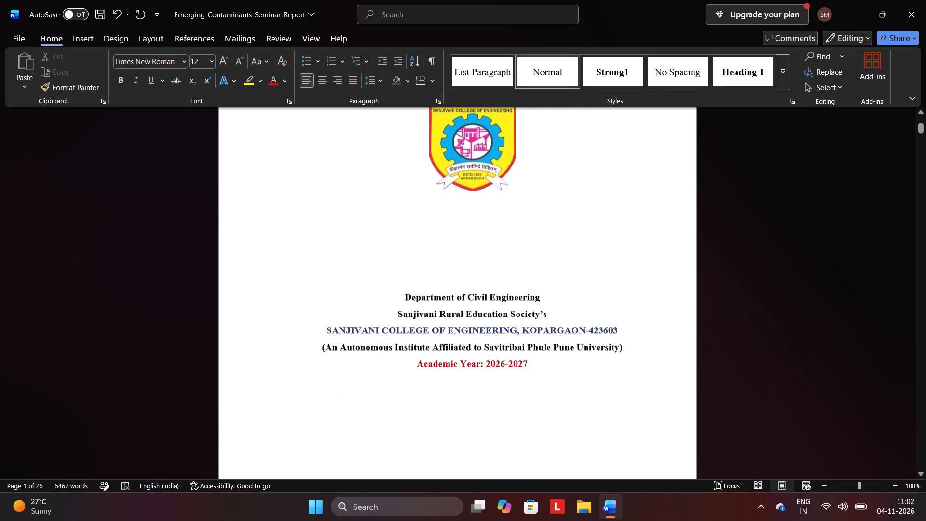
{"action": "scroll", "coordinate": [458, 342], "scroll_direction": "down", "scroll_amount": 2}
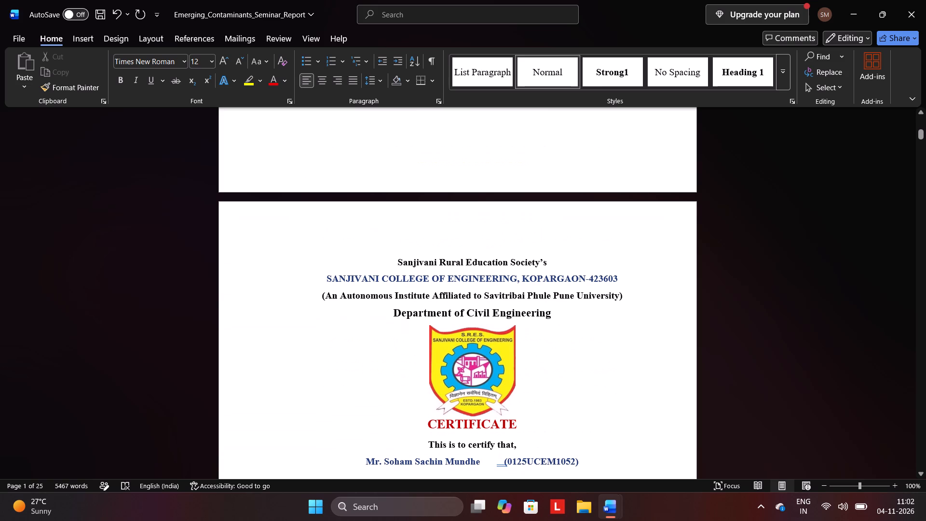
{"action": "scroll", "coordinate": [458, 342], "scroll_direction": "down", "scroll_amount": 2}
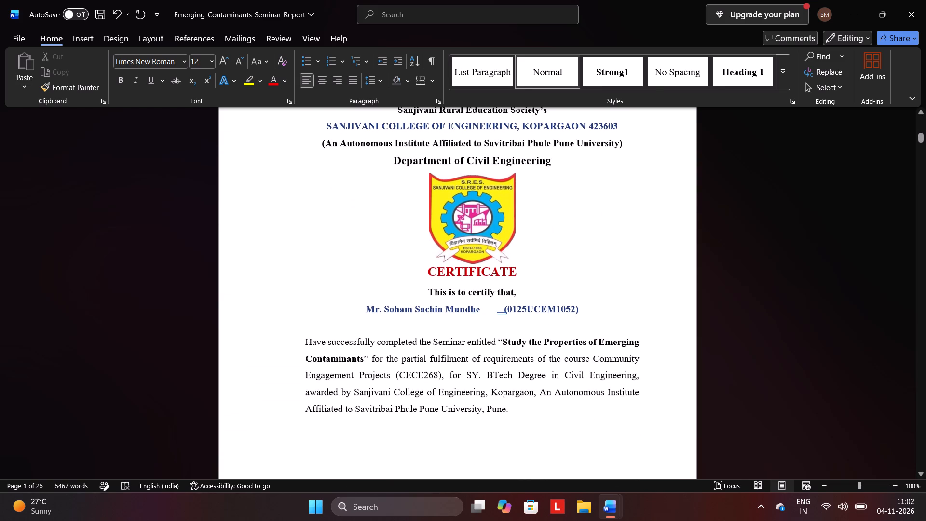
{"action": "scroll", "coordinate": [458, 342], "scroll_direction": "down", "scroll_amount": 1}
{"action": "left_click", "coordinate": [312, 342]}
{"action": "key", "text": "BackSpace"}
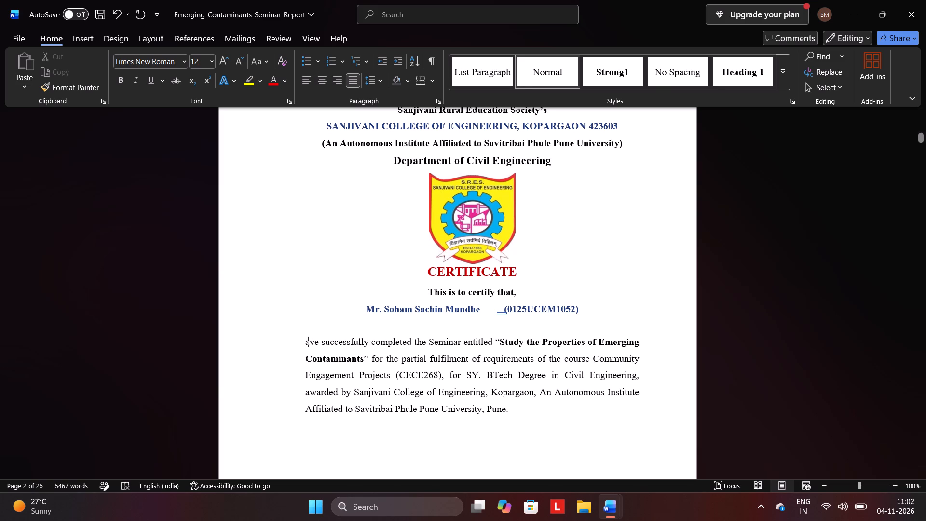
{"action": "key", "text": "h"}
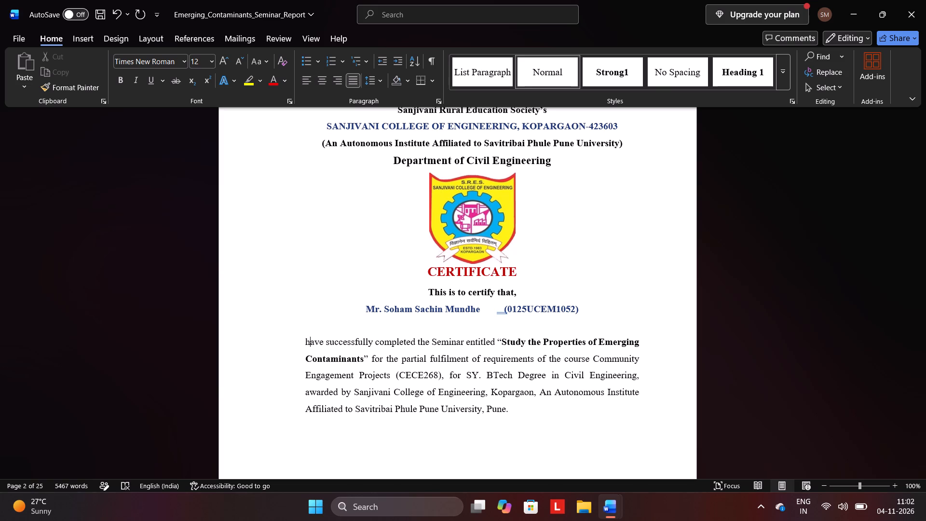
{"action": "key", "text": "Right"}
{"action": "key", "text": "Right"}
{"action": "key", "text": "BackSpace"}
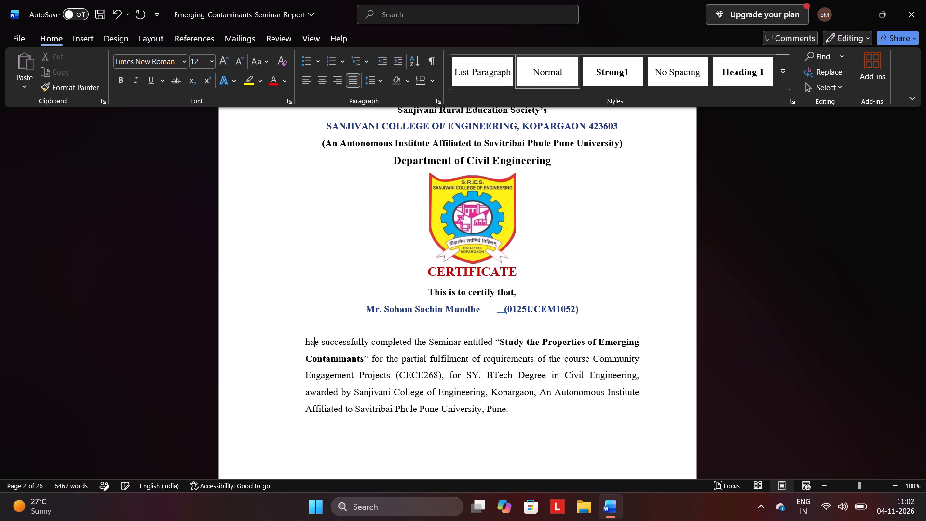
{"action": "key", "text": "BackSpace"}
{"action": "key", "text": "Right"}
{"action": "key", "text": "BackSpace"}
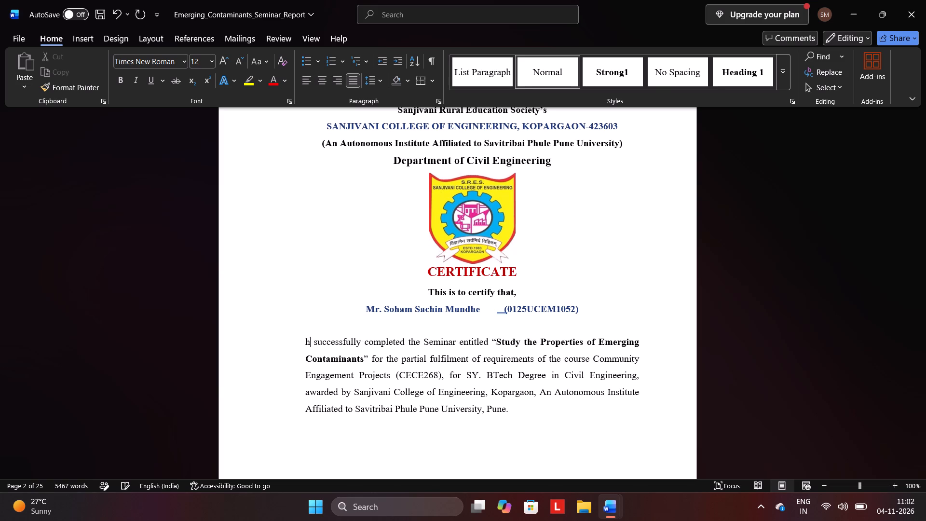
{"action": "type", "text": "as"}
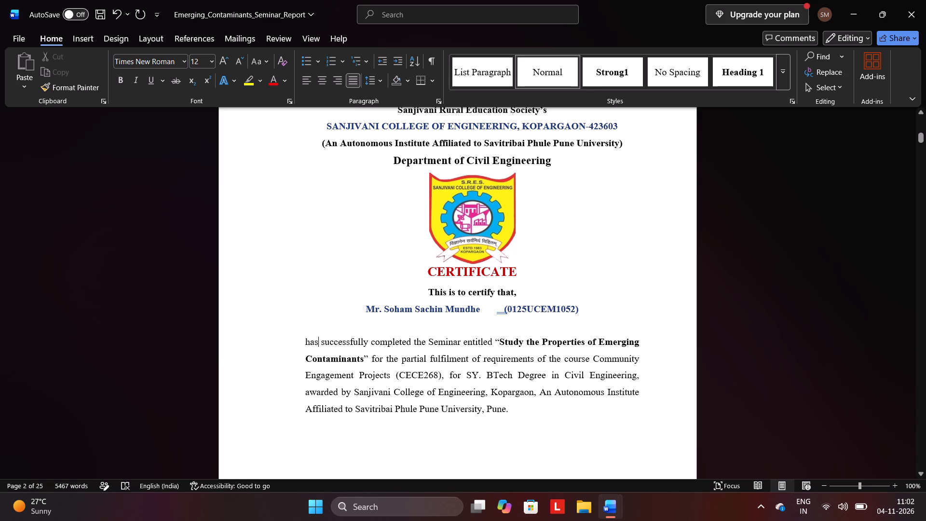
Check the lower part of the certificate page, including the Internal Guide, Internal Co-Guide and HOD signature block.
{"action": "scroll", "coordinate": [432, 373], "scroll_direction": "down", "scroll_amount": 2}
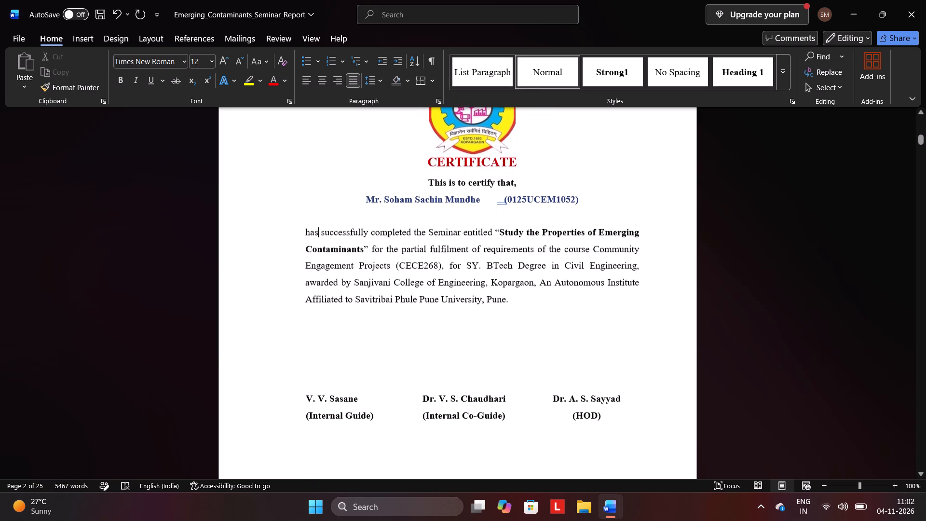
{"action": "scroll", "coordinate": [432, 373], "scroll_direction": "down", "scroll_amount": 1}
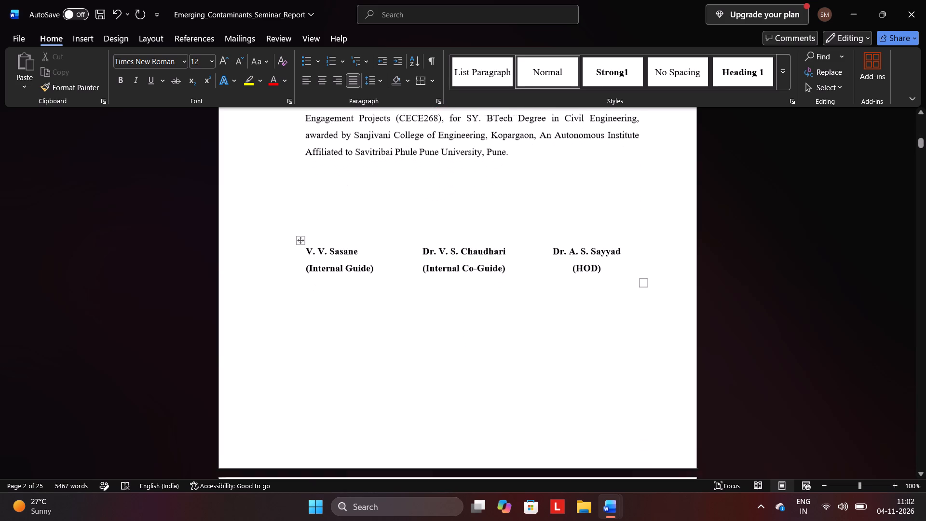
{"action": "scroll", "coordinate": [432, 373], "scroll_direction": "down", "scroll_amount": 2}
{"action": "scroll", "coordinate": [432, 373], "scroll_direction": "up", "scroll_amount": 1}
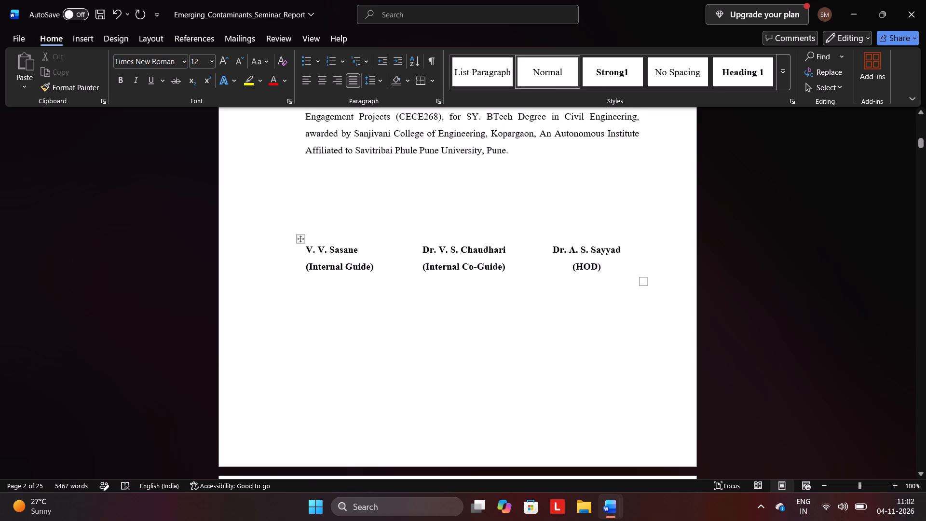
{"action": "scroll", "coordinate": [432, 373], "scroll_direction": "up", "scroll_amount": 1}
{"action": "left_click", "coordinate": [490, 244]}
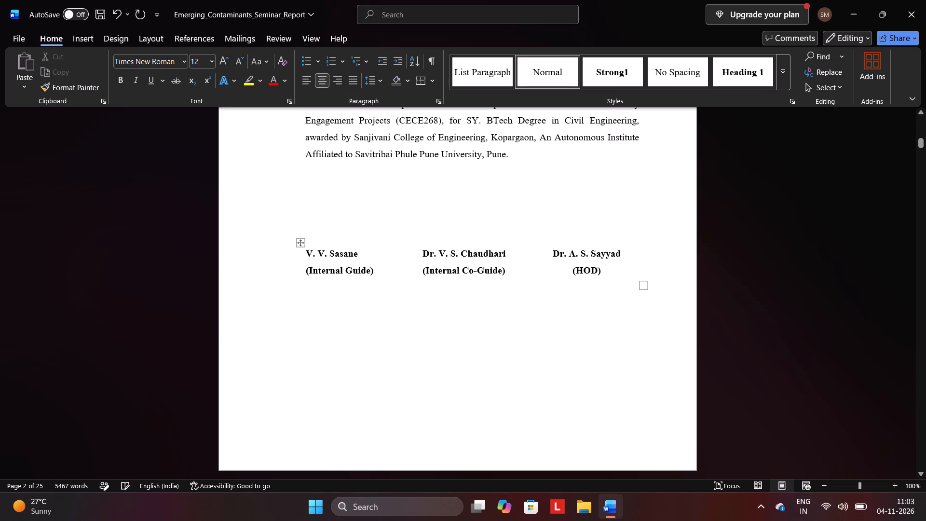
{"action": "left_click", "coordinate": [485, 261]}
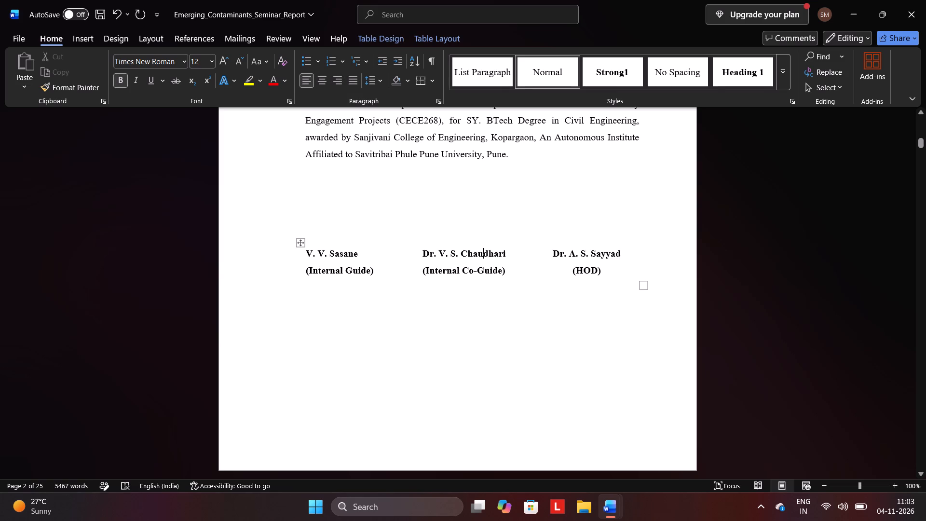
Shift the student's name line under "Submitted by," on the Acknowledgement page to the right margin with leading spaces, keeping it on one line.
{"action": "scroll", "coordinate": [495, 295], "scroll_direction": "down", "scroll_amount": 2}
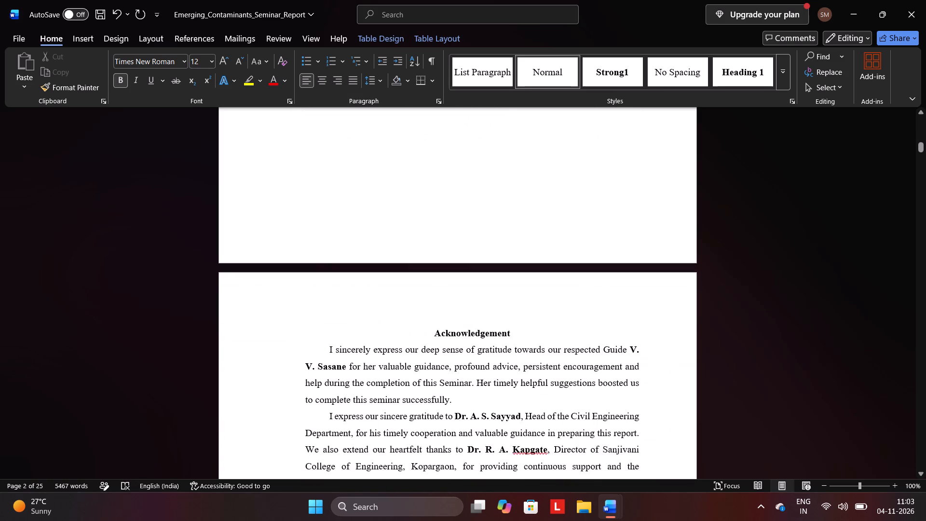
{"action": "scroll", "coordinate": [495, 295], "scroll_direction": "down", "scroll_amount": 3}
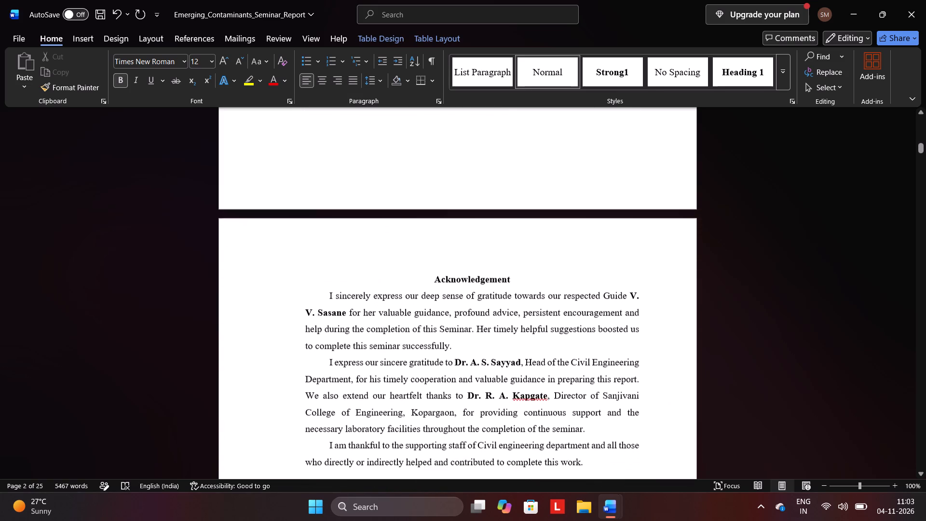
{"action": "scroll", "coordinate": [495, 295], "scroll_direction": "down", "scroll_amount": 1}
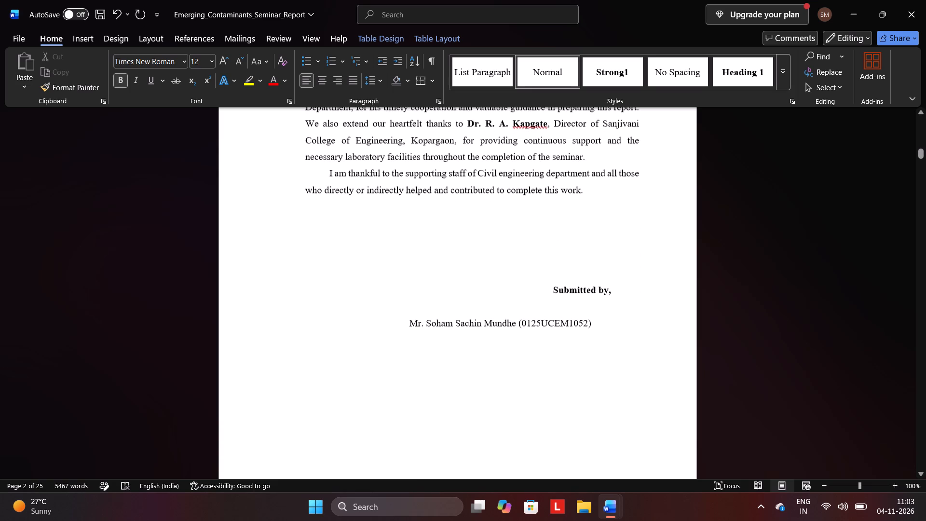
{"action": "scroll", "coordinate": [495, 295], "scroll_direction": "down", "scroll_amount": 1}
{"action": "left_click", "coordinate": [407, 321]}
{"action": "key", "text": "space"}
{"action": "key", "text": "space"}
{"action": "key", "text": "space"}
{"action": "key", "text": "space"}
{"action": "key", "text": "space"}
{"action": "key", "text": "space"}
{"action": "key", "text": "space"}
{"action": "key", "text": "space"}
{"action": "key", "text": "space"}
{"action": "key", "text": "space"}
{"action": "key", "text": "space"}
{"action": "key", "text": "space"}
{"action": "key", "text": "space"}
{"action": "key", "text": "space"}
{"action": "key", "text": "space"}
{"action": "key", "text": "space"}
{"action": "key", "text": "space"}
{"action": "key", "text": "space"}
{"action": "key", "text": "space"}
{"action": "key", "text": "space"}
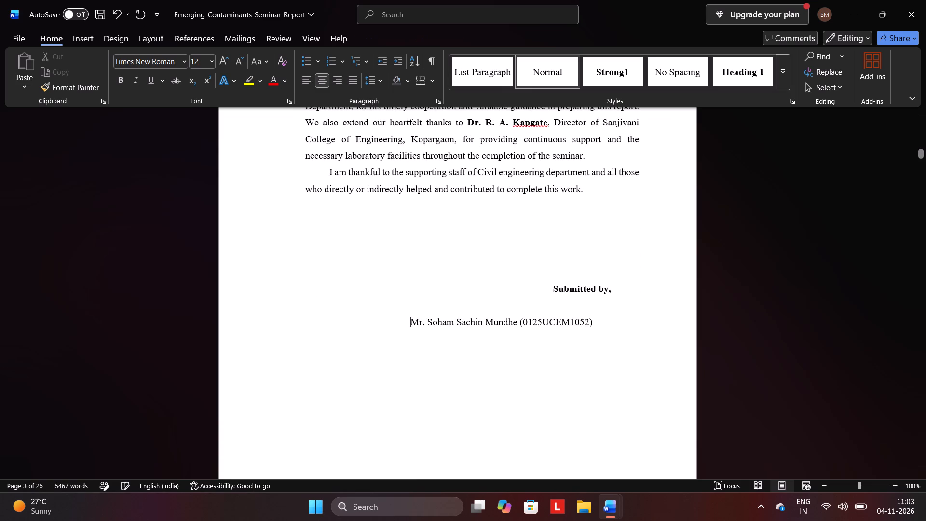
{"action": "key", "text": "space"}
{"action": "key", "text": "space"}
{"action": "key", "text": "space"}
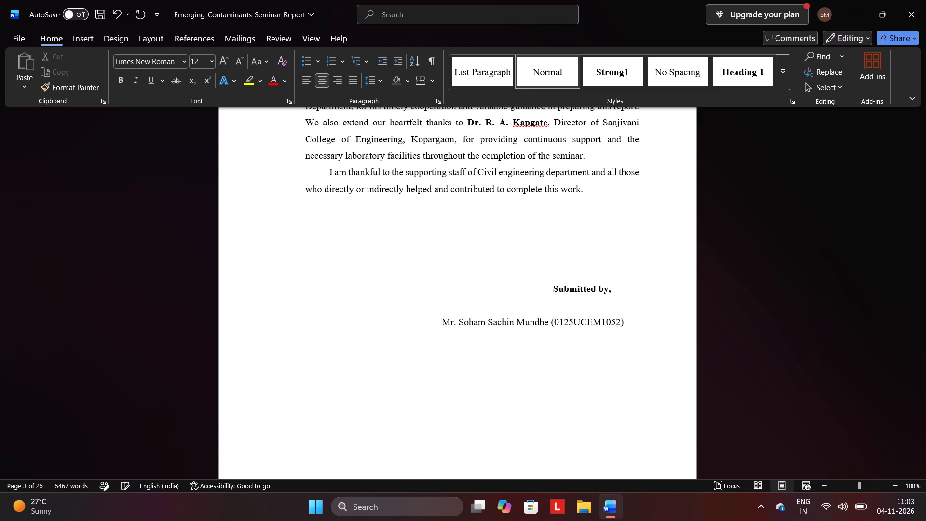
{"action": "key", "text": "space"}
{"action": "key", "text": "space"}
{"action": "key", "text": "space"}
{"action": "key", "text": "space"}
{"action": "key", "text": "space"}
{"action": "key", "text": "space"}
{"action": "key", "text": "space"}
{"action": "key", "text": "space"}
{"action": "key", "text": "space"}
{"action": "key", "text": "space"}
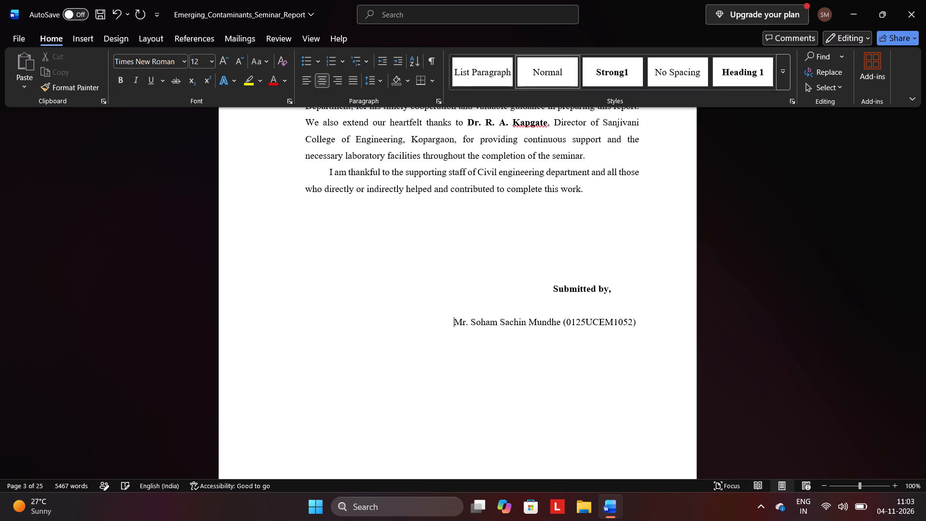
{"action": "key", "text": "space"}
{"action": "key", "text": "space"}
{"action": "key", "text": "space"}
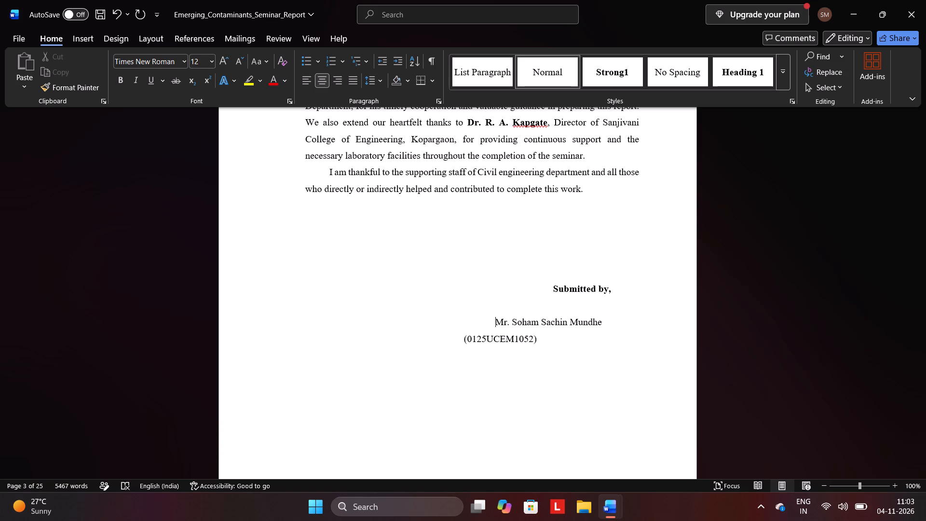
{"action": "key", "text": "BackSpace"}
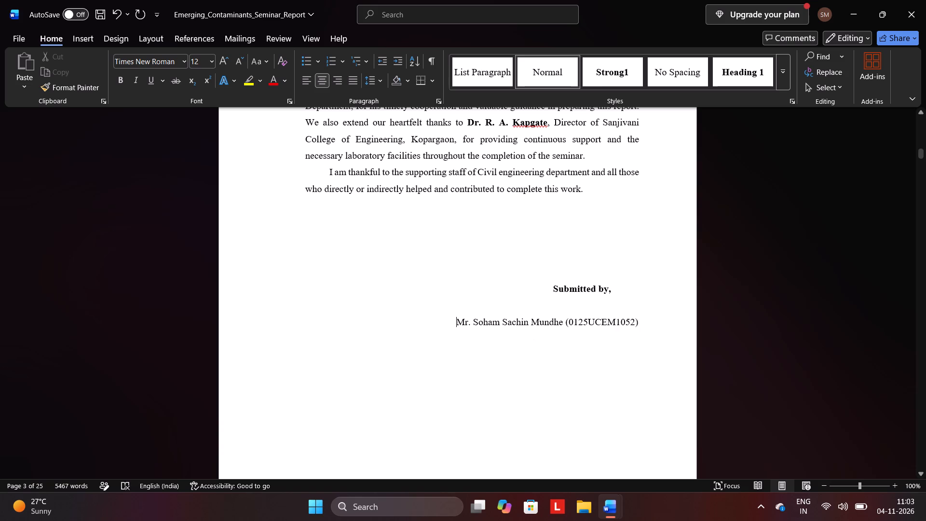
Set the font size of the "Abstract" heading on the abstract page to 14.
{"action": "scroll", "coordinate": [454, 362], "scroll_direction": "down", "scroll_amount": 5}
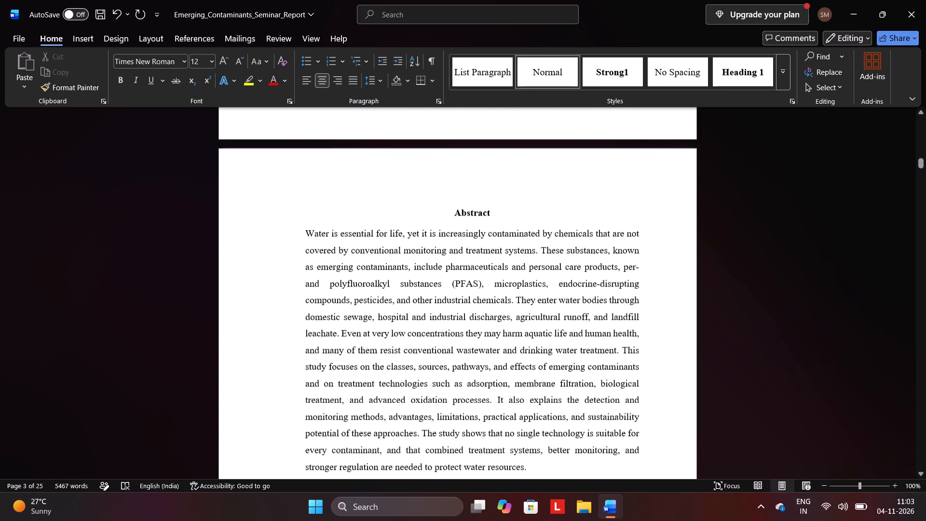
{"action": "scroll", "coordinate": [454, 362], "scroll_direction": "down", "scroll_amount": 1}
{"action": "left_click", "coordinate": [469, 208]}
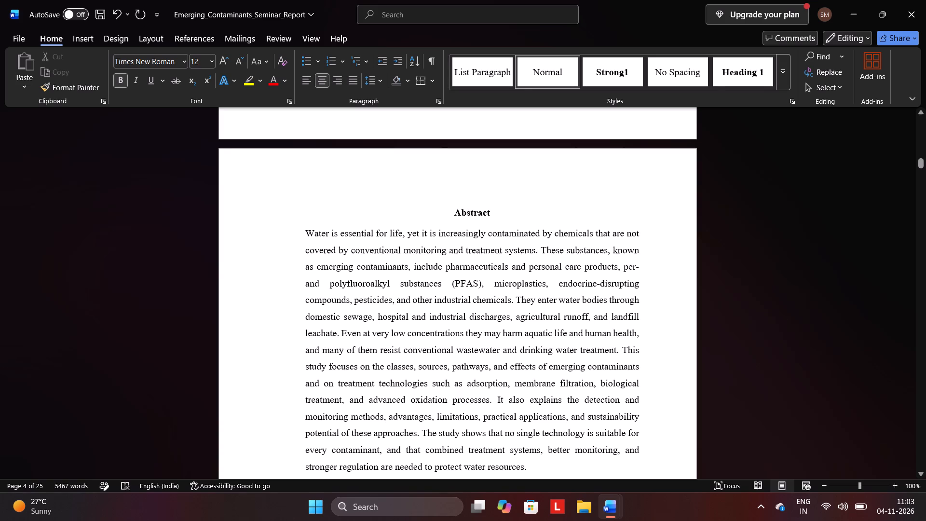
{"action": "left_click_drag", "start_coordinate": [493, 213], "coordinate": [454, 217]}
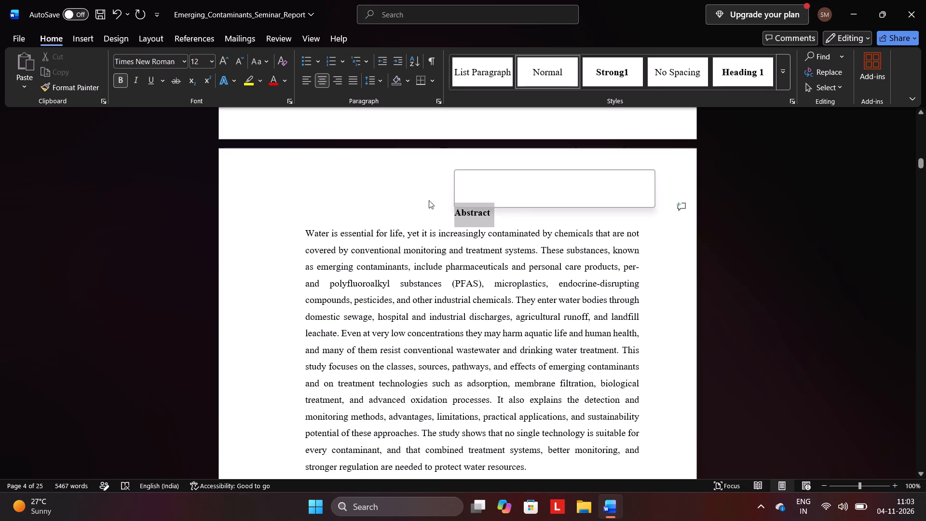
{"action": "left_click", "coordinate": [210, 63]}
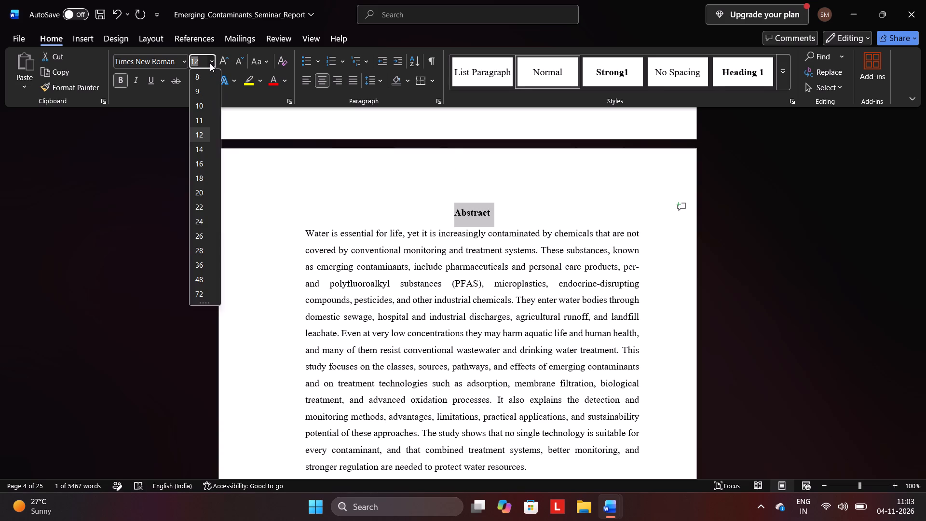
{"action": "key", "text": "End"}
{"action": "key", "text": "Left"}
{"action": "key", "text": "End"}
{"action": "key", "text": "Left"}
Set the font size of the Abstract heading to 14.
{"action": "left_click", "coordinate": [200, 146]}
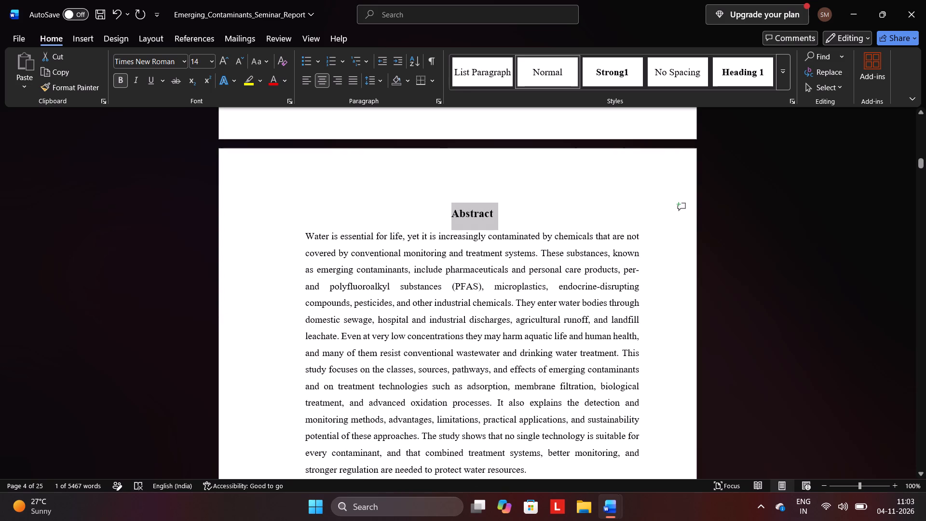
Check the rest of the Abstract page and the chapter titles and page numbers listed on the Content page.
{"action": "scroll", "coordinate": [484, 290], "scroll_direction": "down", "scroll_amount": 3}
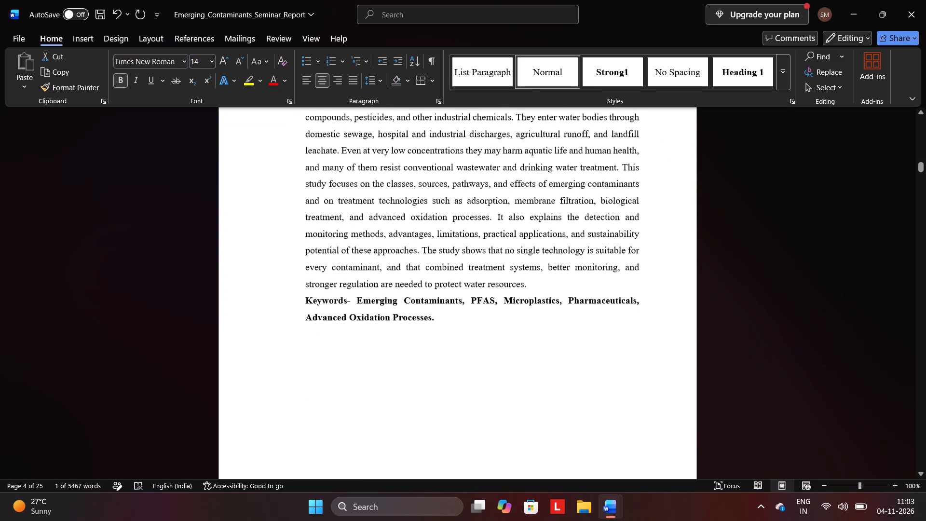
{"action": "scroll", "coordinate": [484, 290], "scroll_direction": "down", "scroll_amount": 3}
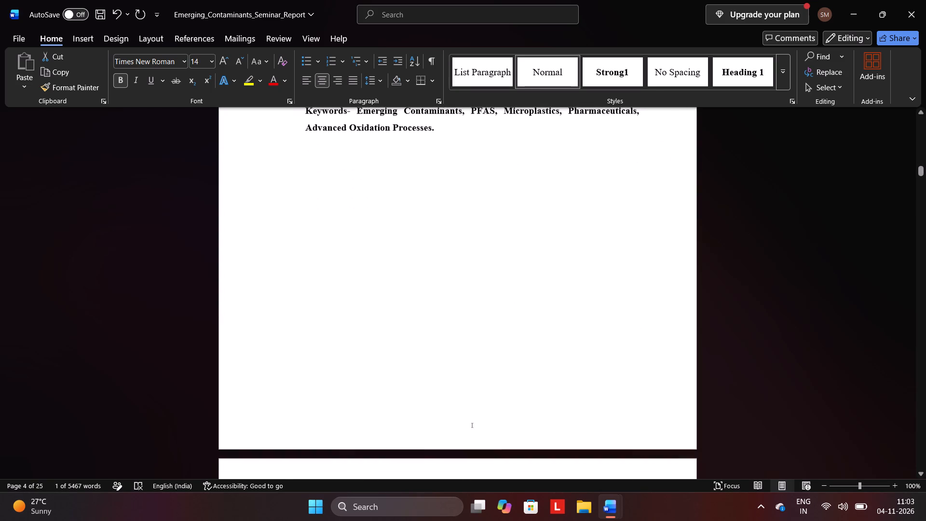
{"action": "scroll", "coordinate": [484, 290], "scroll_direction": "down", "scroll_amount": 2}
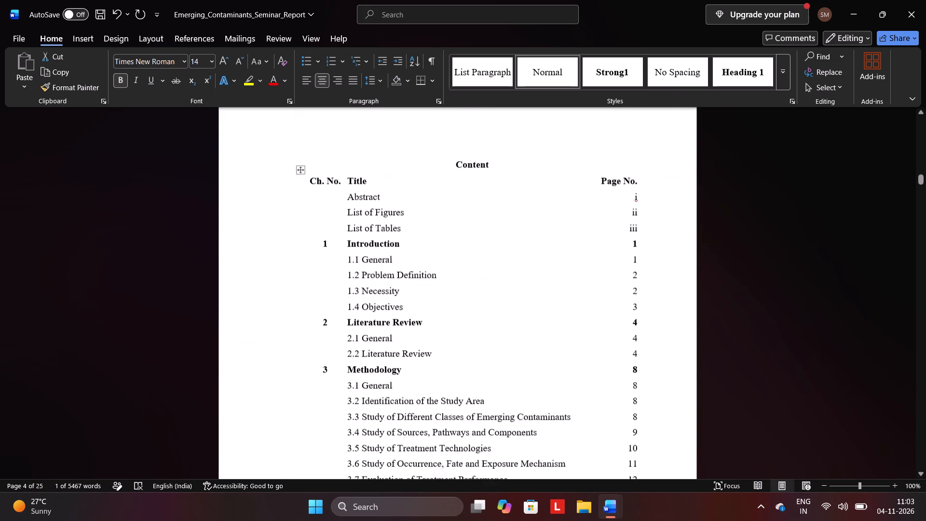
{"action": "scroll", "coordinate": [484, 290], "scroll_direction": "down", "scroll_amount": 1}
{"action": "scroll", "coordinate": [484, 290], "scroll_direction": "up", "scroll_amount": 1}
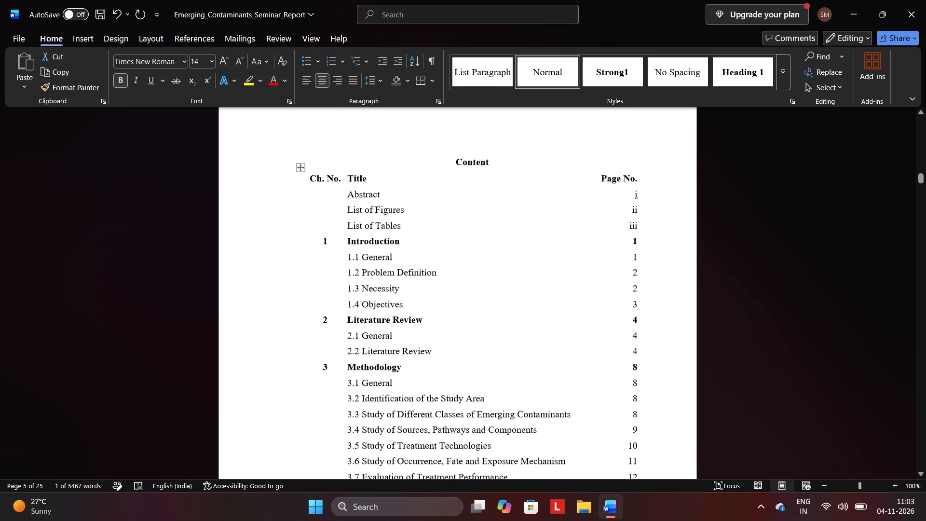
{"action": "scroll", "coordinate": [484, 290], "scroll_direction": "up", "scroll_amount": 1}
{"action": "scroll", "coordinate": [484, 290], "scroll_direction": "down", "scroll_amount": 1}
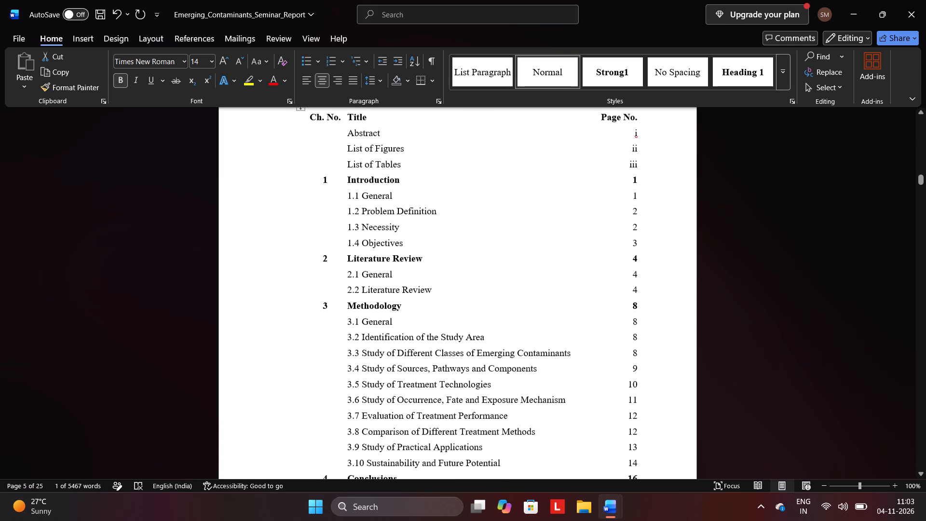
{"action": "scroll", "coordinate": [484, 290], "scroll_direction": "down", "scroll_amount": 1}
{"action": "scroll", "coordinate": [484, 290], "scroll_direction": "up", "scroll_amount": 2}
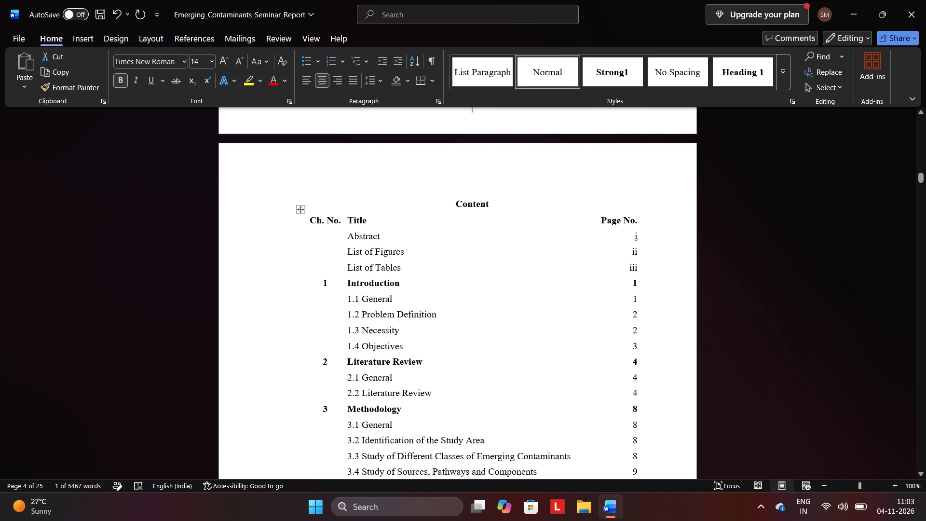
{"action": "scroll", "coordinate": [460, 289], "scroll_direction": "down", "scroll_amount": 2}
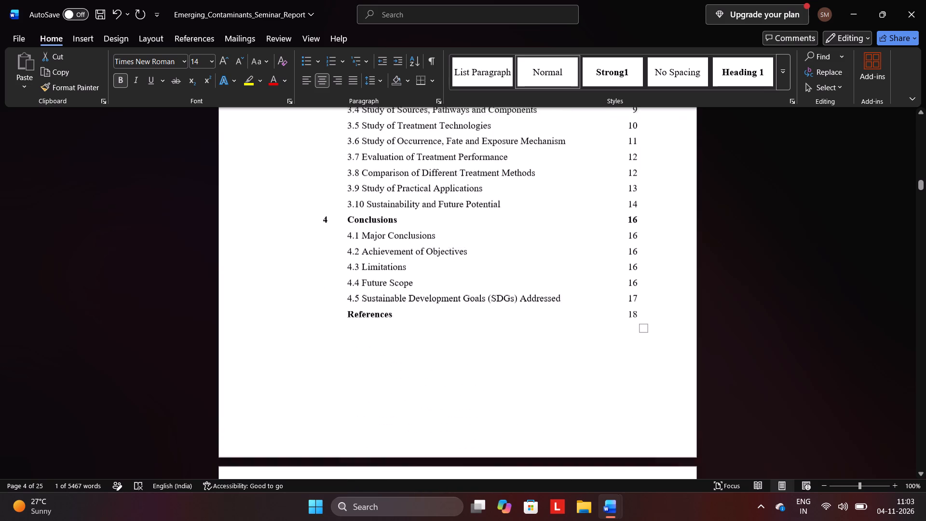
{"action": "scroll", "coordinate": [460, 289], "scroll_direction": "down", "scroll_amount": 3}
{"action": "scroll", "coordinate": [460, 289], "scroll_direction": "up", "scroll_amount": 2}
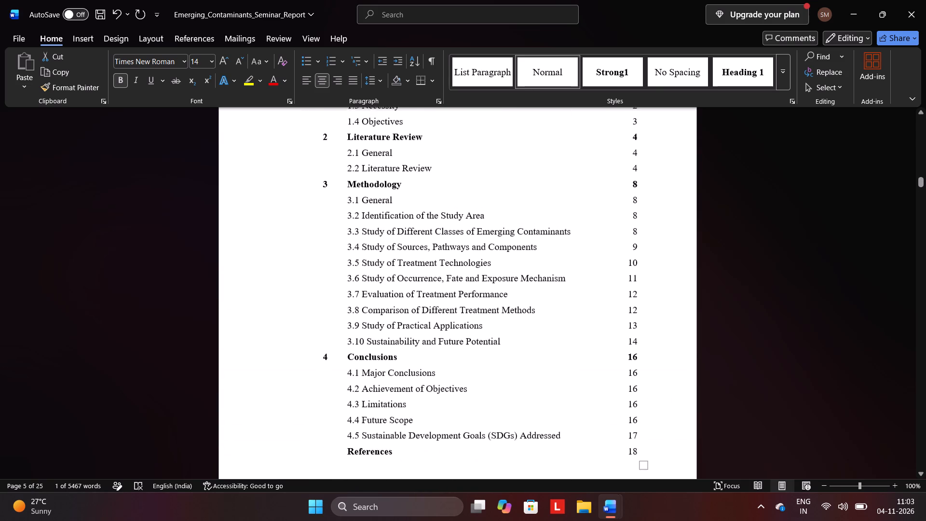
{"action": "scroll", "coordinate": [460, 289], "scroll_direction": "up", "scroll_amount": 2}
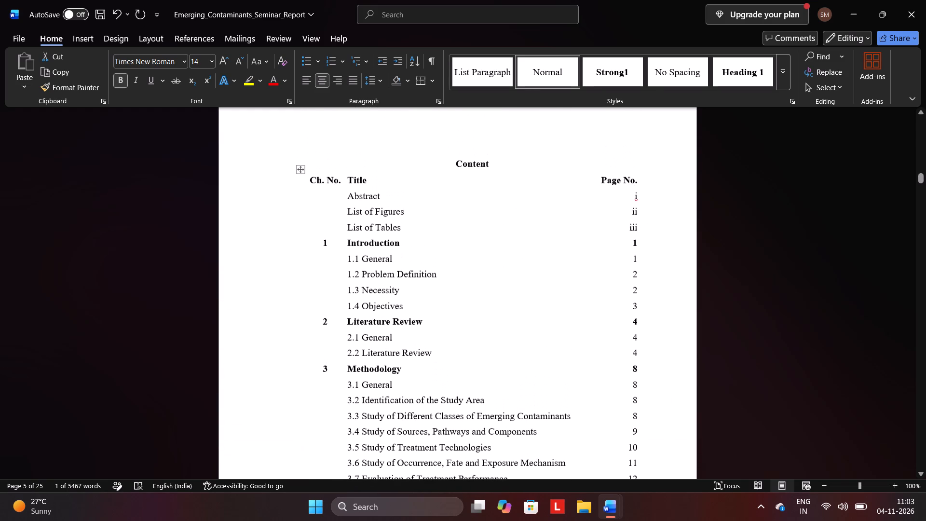
{"action": "scroll", "coordinate": [460, 289], "scroll_direction": "up", "scroll_amount": 1}
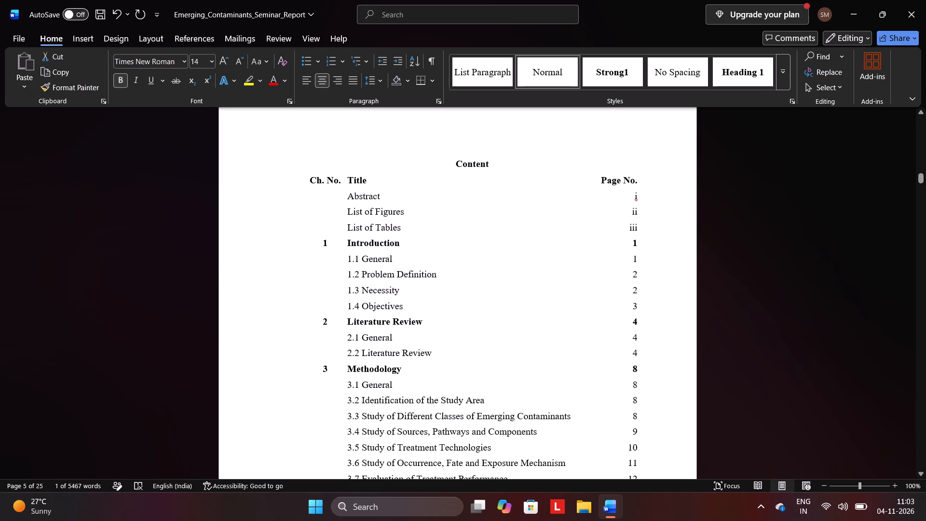
{"action": "scroll", "coordinate": [513, 257], "scroll_direction": "down", "scroll_amount": 1}
Review Chapter 1, Introduction, from section 1.1 General through Table 1.1 to the end of the objectives list.
{"action": "scroll", "coordinate": [513, 257], "scroll_direction": "down", "scroll_amount": 3}
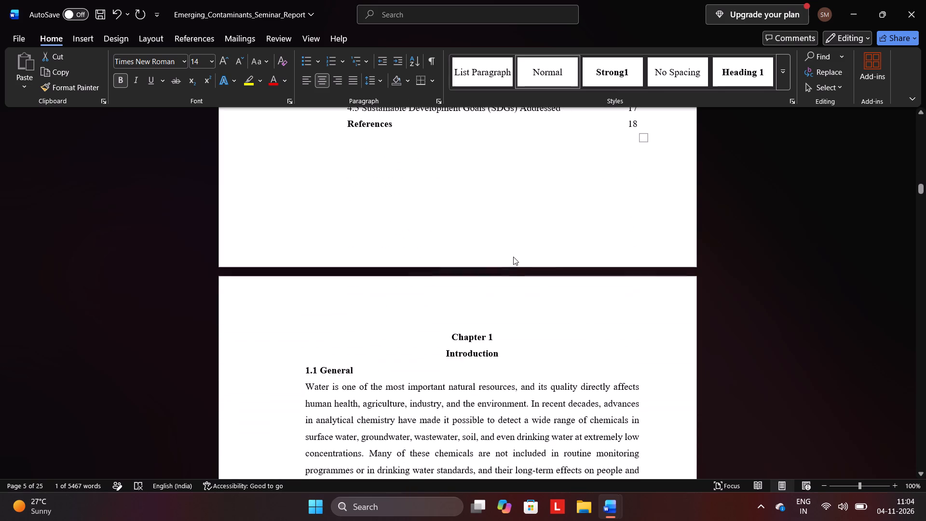
{"action": "scroll", "coordinate": [513, 257], "scroll_direction": "down", "scroll_amount": 3}
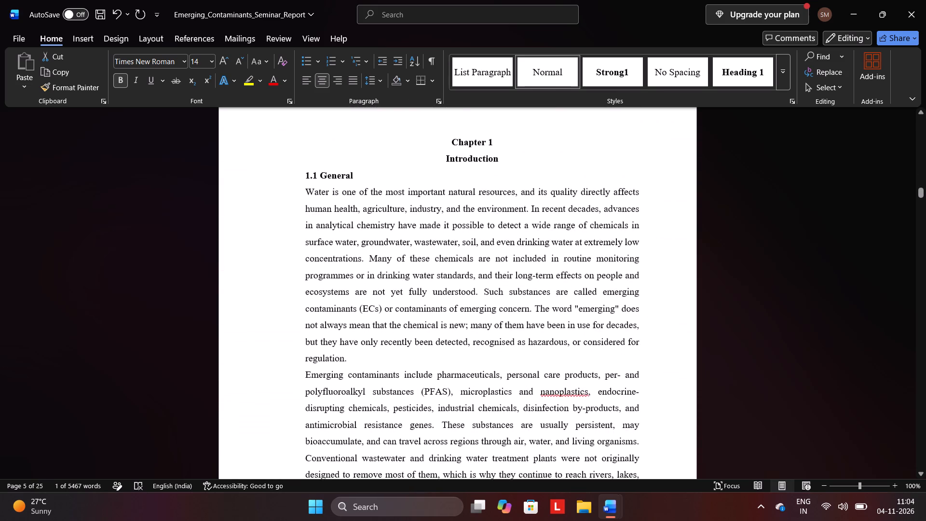
{"action": "scroll", "coordinate": [513, 257], "scroll_direction": "down", "scroll_amount": 2}
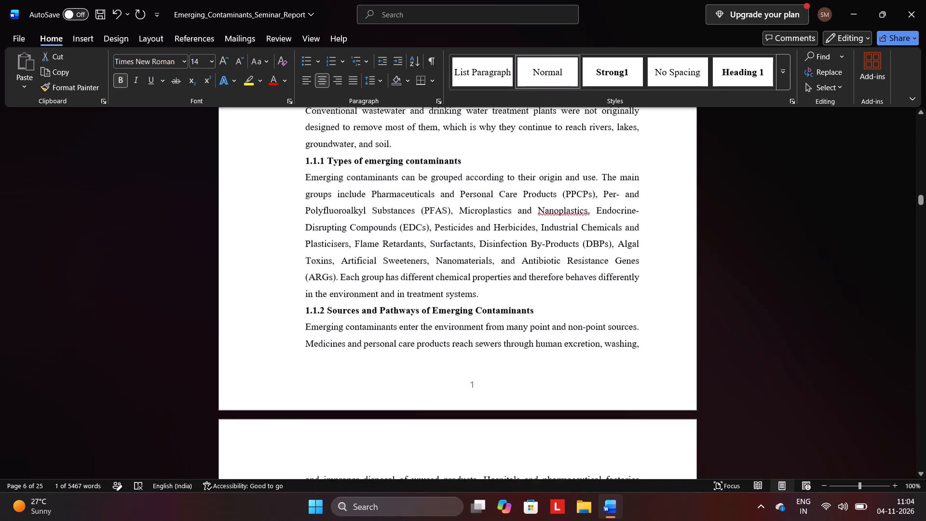
{"action": "scroll", "coordinate": [513, 257], "scroll_direction": "down", "scroll_amount": 4}
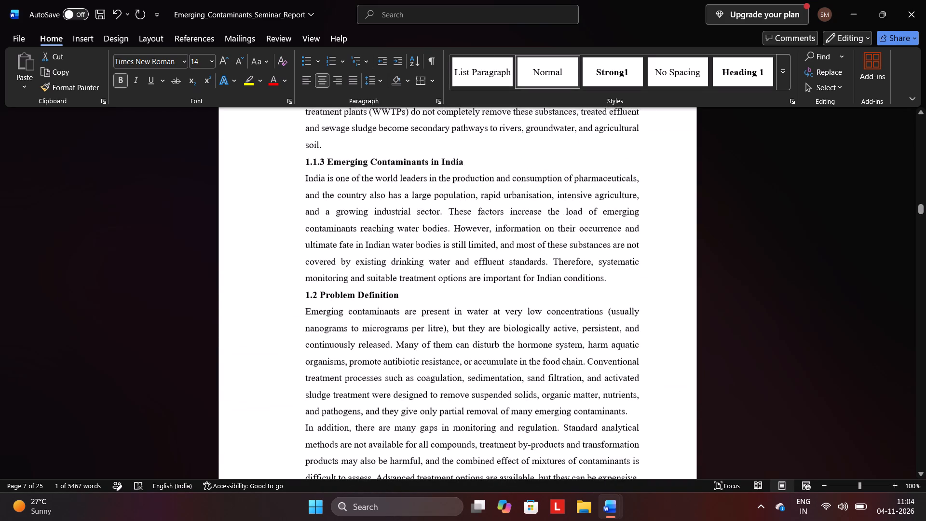
{"action": "scroll", "coordinate": [513, 257], "scroll_direction": "down", "scroll_amount": 1}
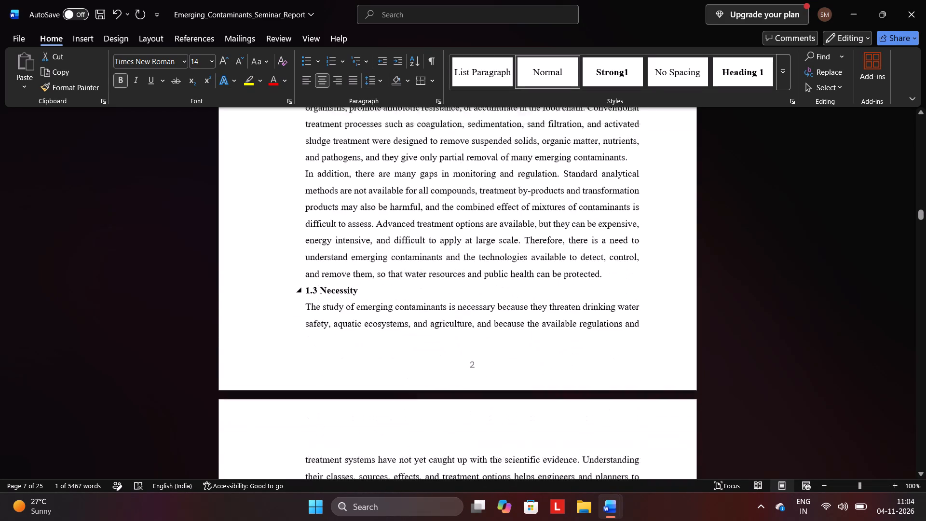
{"action": "scroll", "coordinate": [513, 257], "scroll_direction": "down", "scroll_amount": 3}
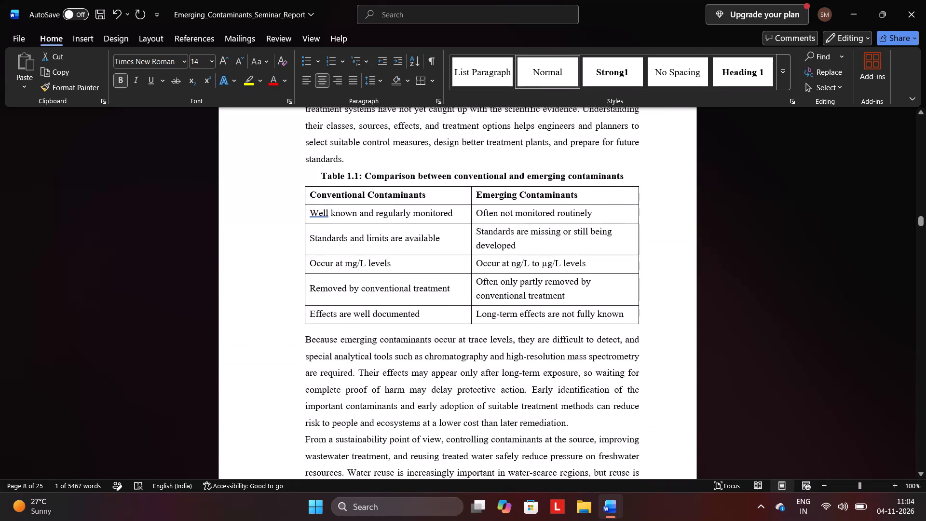
{"action": "scroll", "coordinate": [513, 257], "scroll_direction": "down", "scroll_amount": 3}
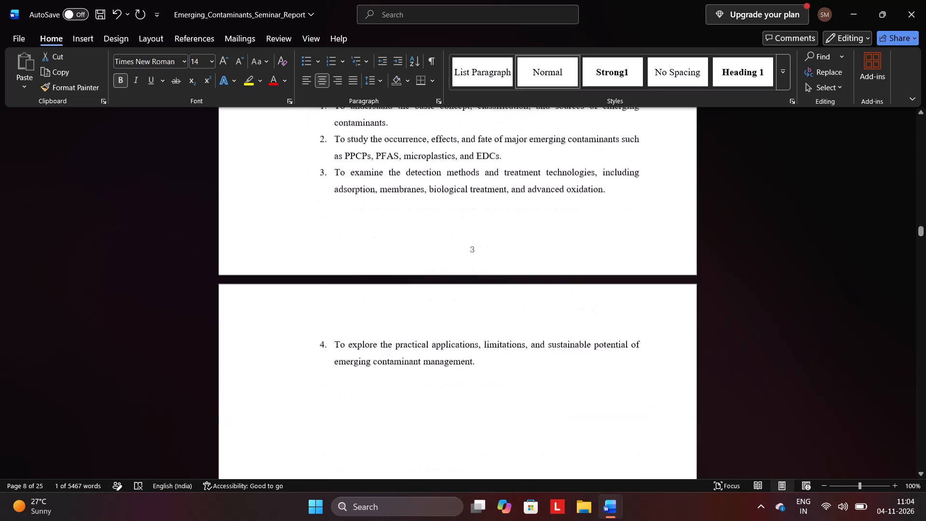
Set the font size of the two title lines "Chapter 2" and "Literature Review" to 14.
{"action": "scroll", "coordinate": [513, 257], "scroll_direction": "down", "scroll_amount": 1}
{"action": "scroll", "coordinate": [513, 257], "scroll_direction": "up", "scroll_amount": 1}
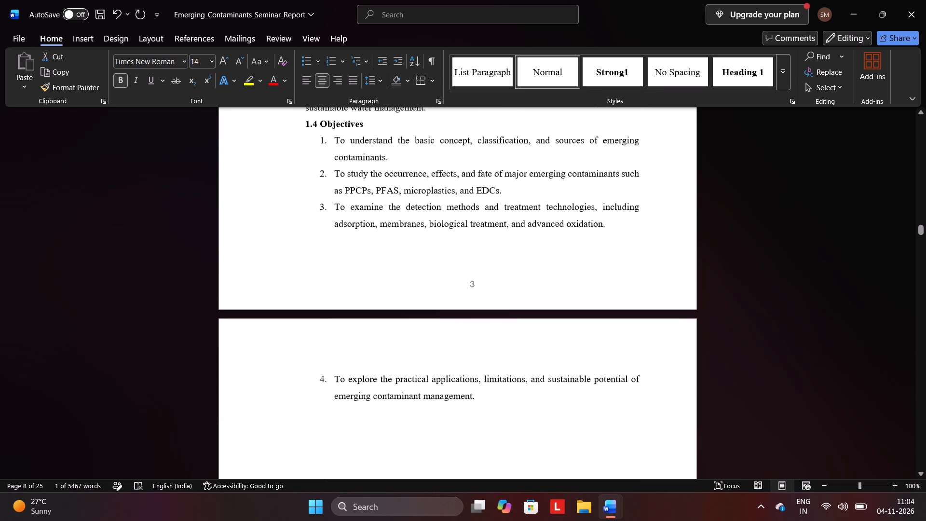
{"action": "scroll", "coordinate": [513, 257], "scroll_direction": "down", "scroll_amount": 2}
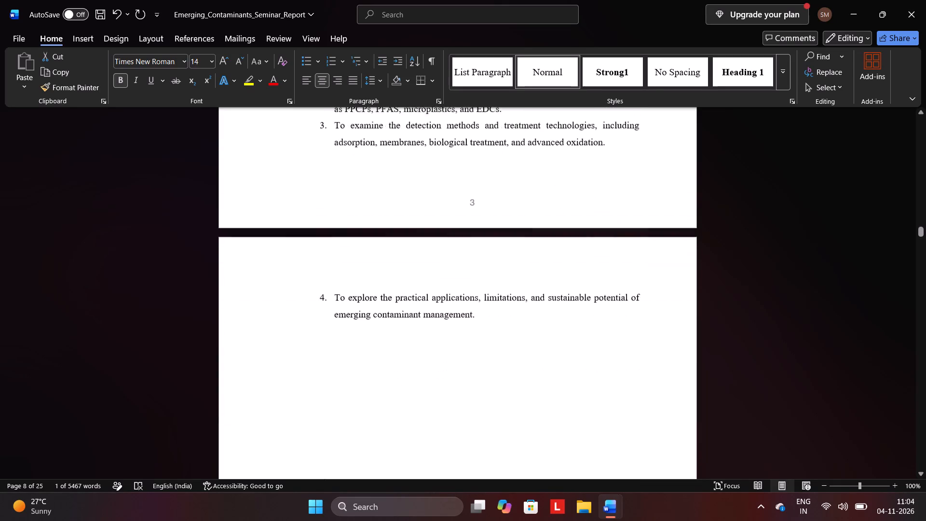
{"action": "scroll", "coordinate": [513, 257], "scroll_direction": "down", "scroll_amount": 4}
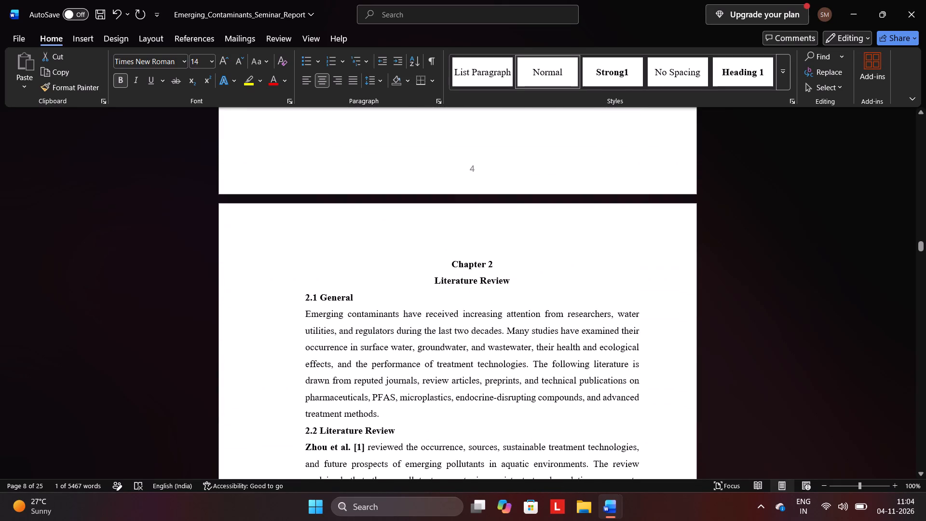
{"action": "scroll", "coordinate": [513, 257], "scroll_direction": "down", "scroll_amount": 1}
{"action": "left_click_drag", "start_coordinate": [510, 280], "coordinate": [454, 267]}
{"action": "left_click", "coordinate": [209, 60]}
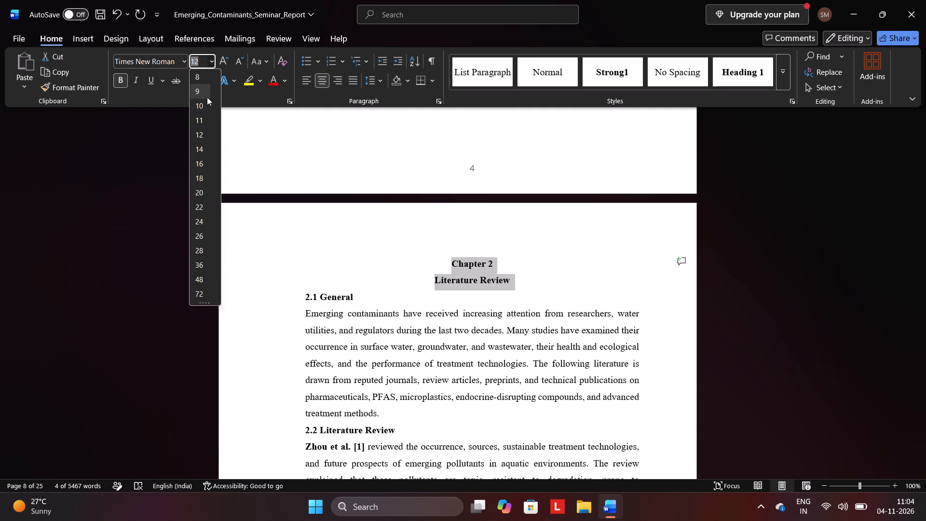
{"action": "left_click", "coordinate": [201, 147]}
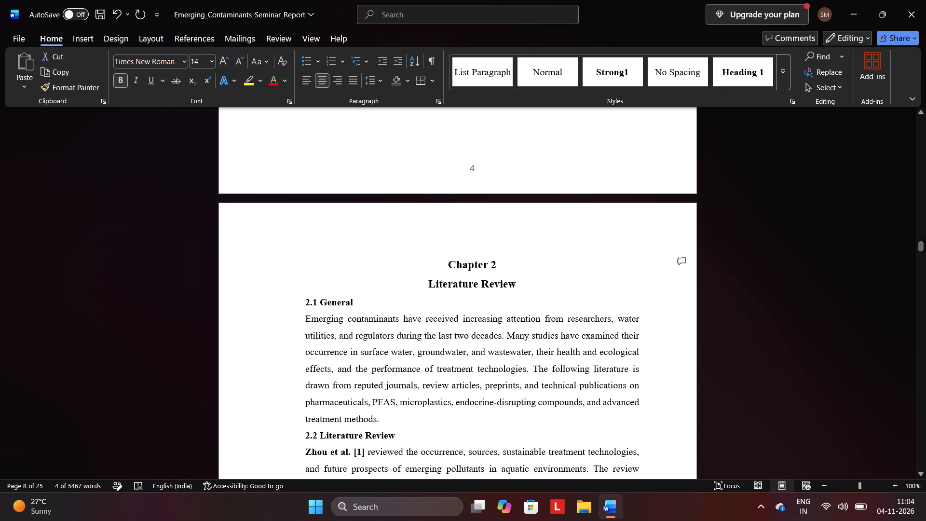
Delete the number 2 from the "Chapter 2" title line above Literature Review.
{"action": "left_click", "coordinate": [496, 264]}
{"action": "key", "text": "BackSpace"}
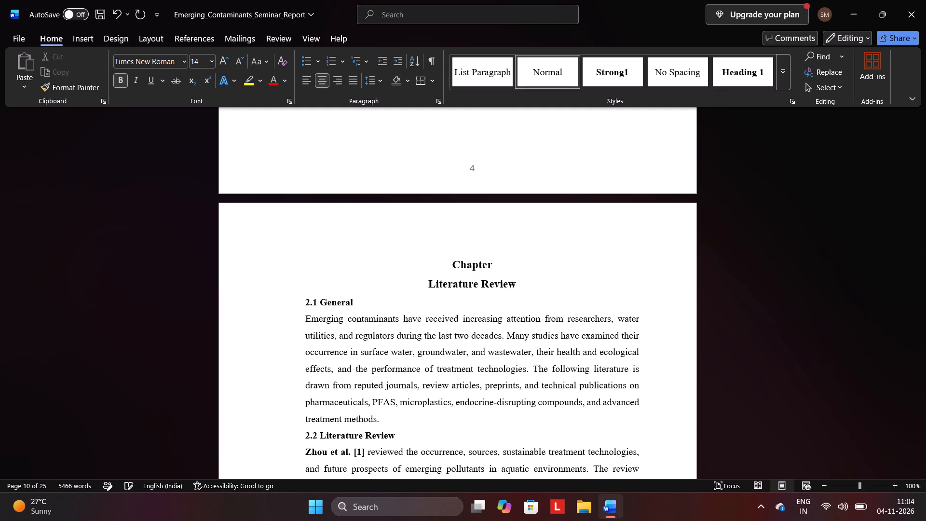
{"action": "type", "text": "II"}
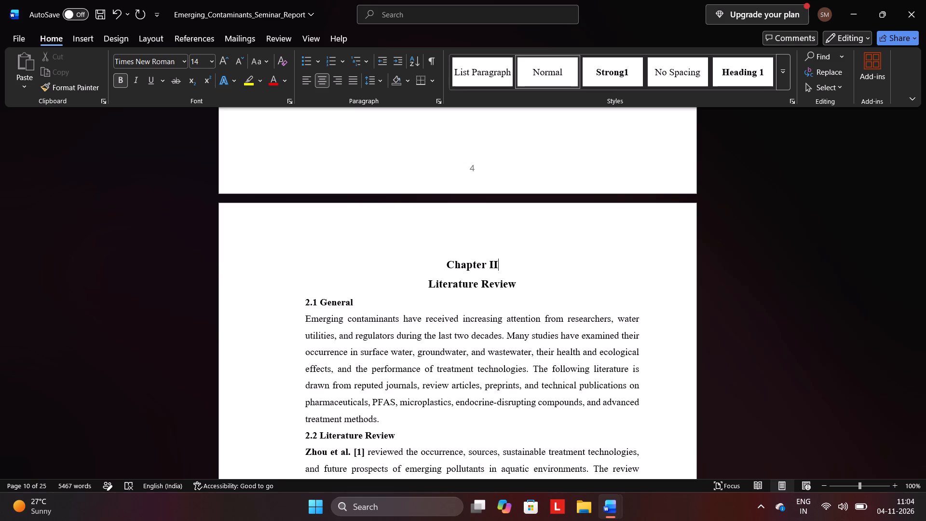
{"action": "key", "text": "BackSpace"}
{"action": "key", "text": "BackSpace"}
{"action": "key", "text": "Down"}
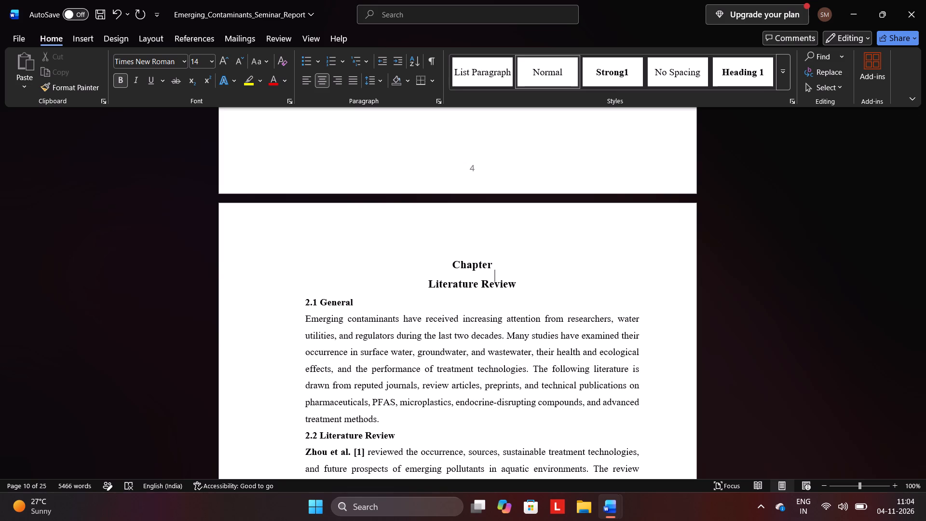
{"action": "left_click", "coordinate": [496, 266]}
Change both title lines of the Literature Review chapter to uppercase.
{"action": "left_click_drag", "start_coordinate": [517, 283], "coordinate": [457, 268]}
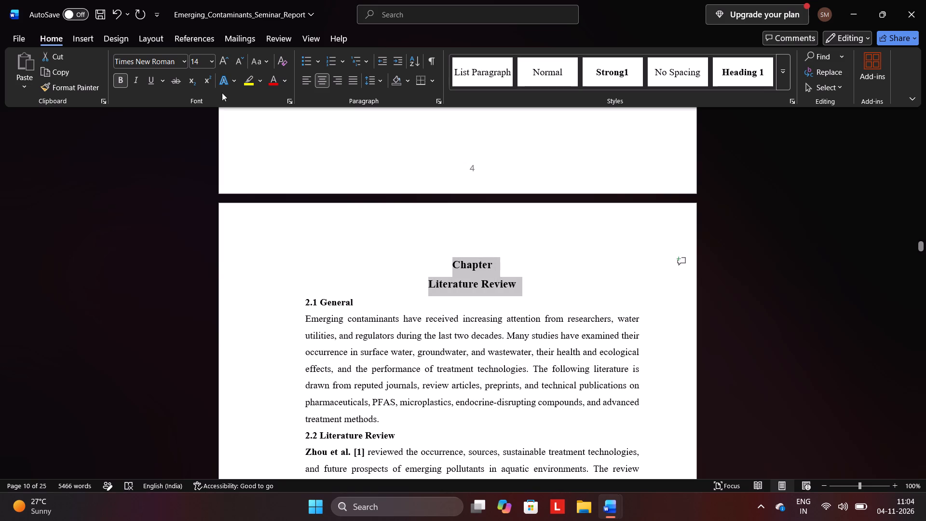
{"action": "left_click", "coordinate": [262, 63]}
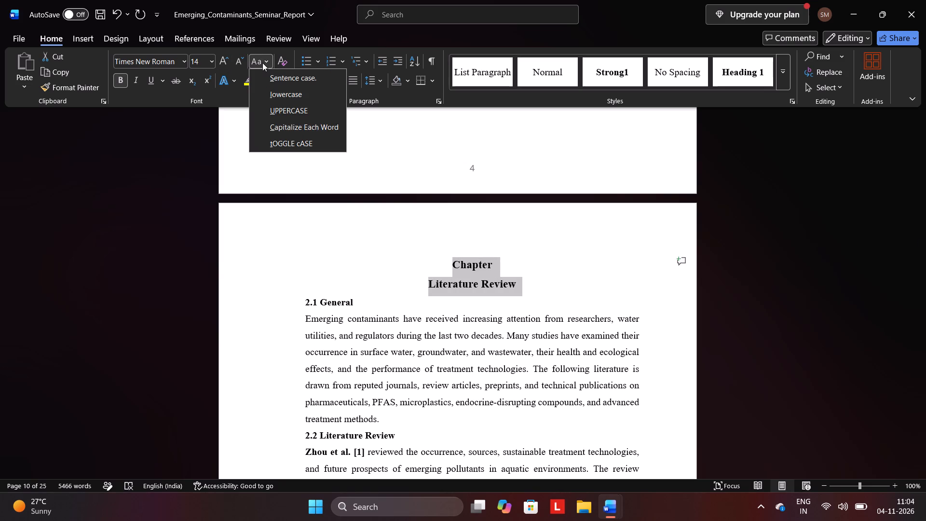
{"action": "left_click", "coordinate": [274, 109]}
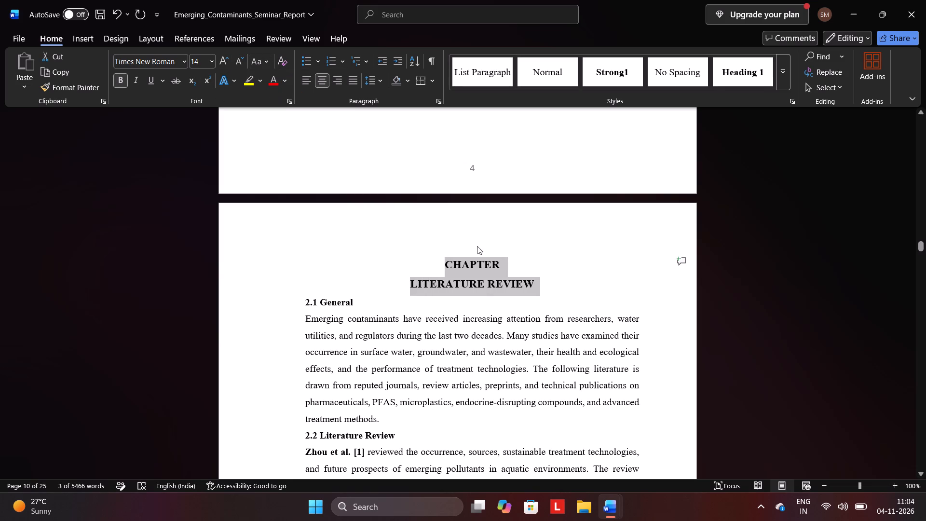
Add "-II" directly after the word CHAPTER so the title line reads "CHAPTER-II".
{"action": "left_click", "coordinate": [499, 264]}
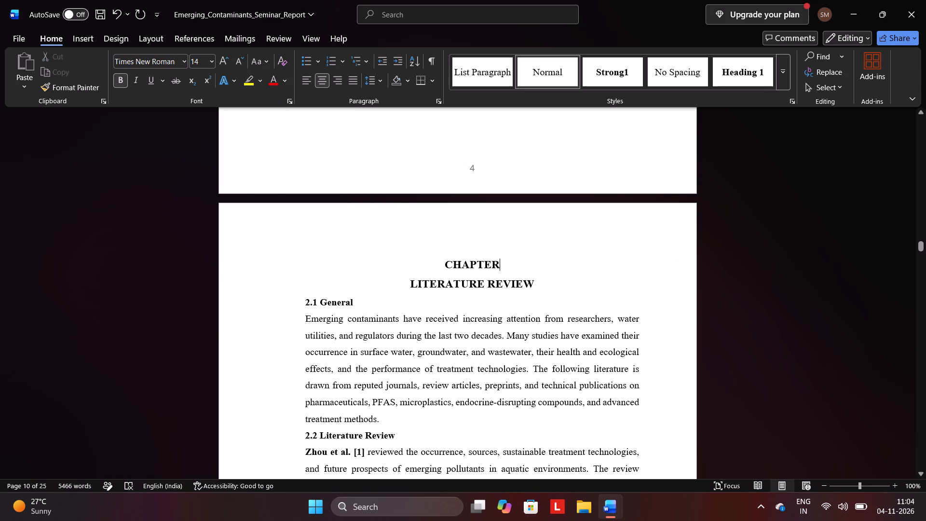
{"action": "key", "text": "minus"}
{"action": "type", "text": "II"}
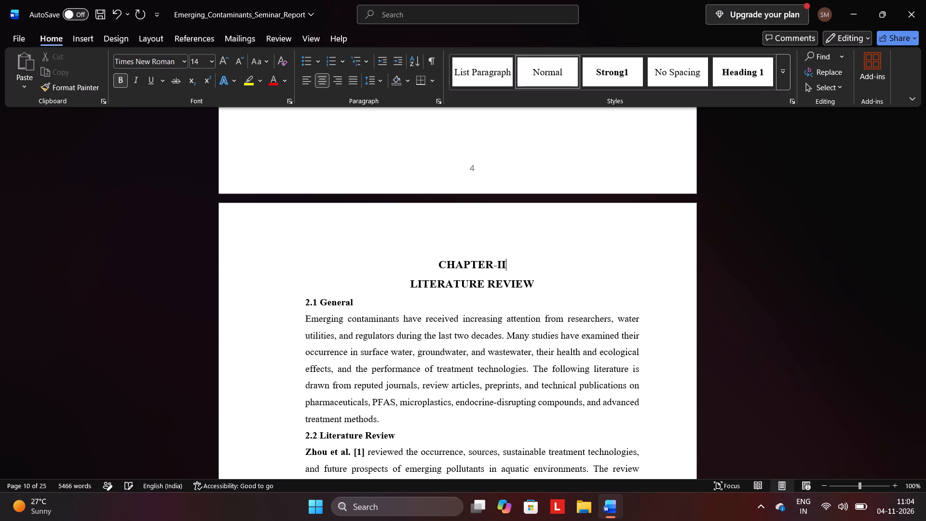
Review the Literature Review chapter from section 2.1 General through its last cited study to the opening of Chapter 3, Methodology.
{"action": "scroll", "coordinate": [477, 348], "scroll_direction": "down", "scroll_amount": 2}
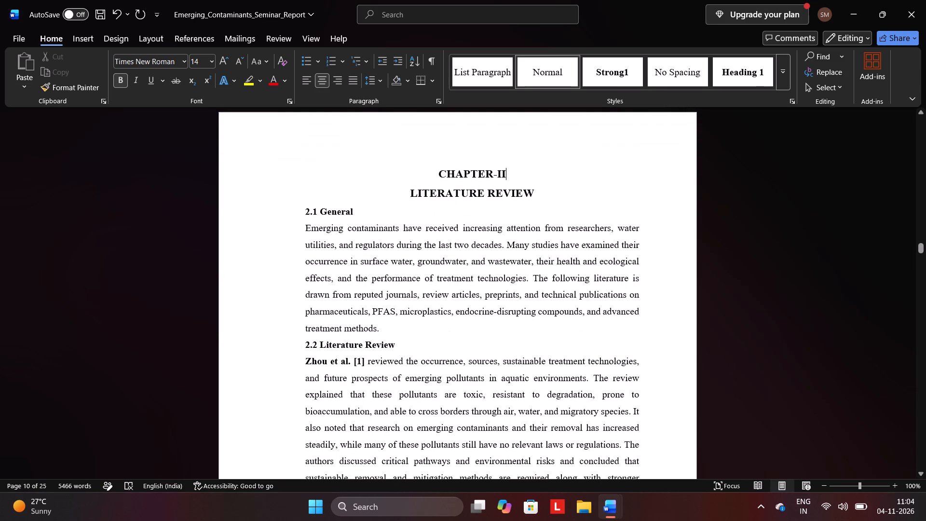
{"action": "scroll", "coordinate": [489, 275], "scroll_direction": "down", "scroll_amount": 1}
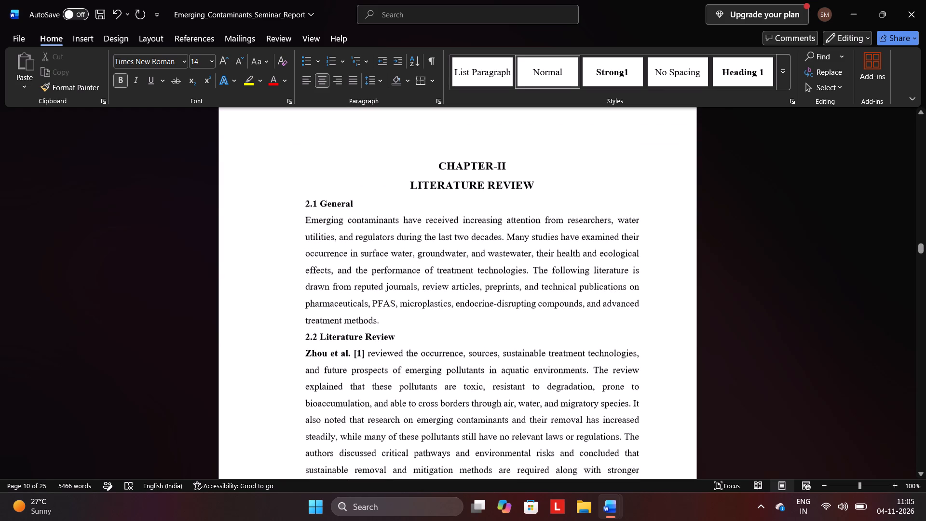
{"action": "scroll", "coordinate": [489, 275], "scroll_direction": "down", "scroll_amount": 5}
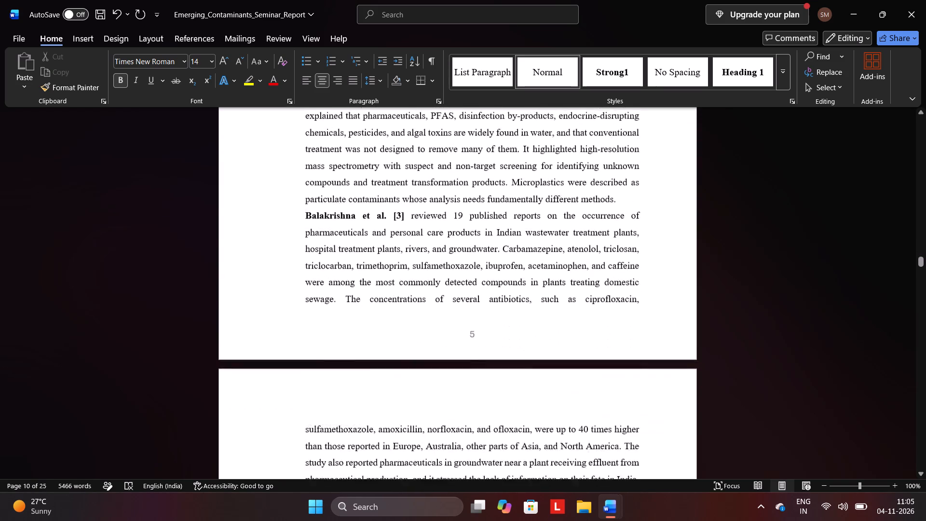
{"action": "scroll", "coordinate": [489, 275], "scroll_direction": "down", "scroll_amount": 5}
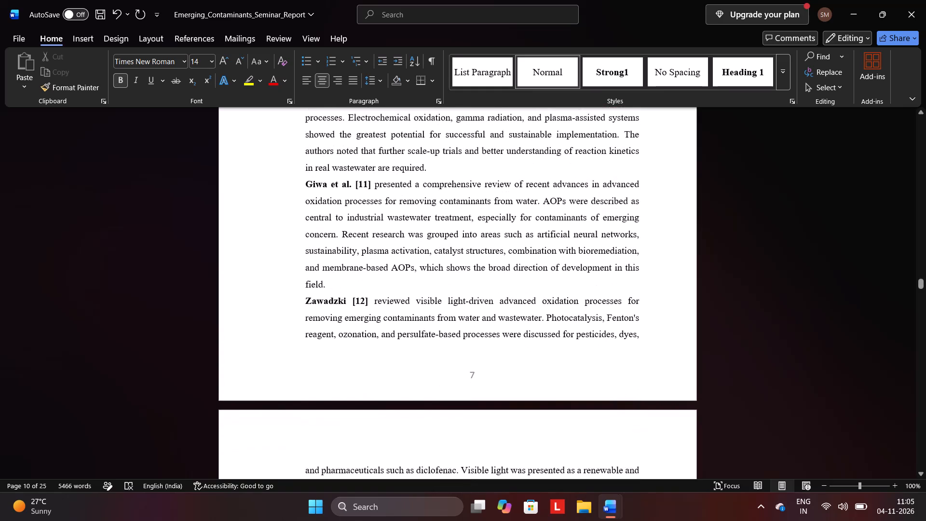
{"action": "scroll", "coordinate": [489, 275], "scroll_direction": "down", "scroll_amount": 3}
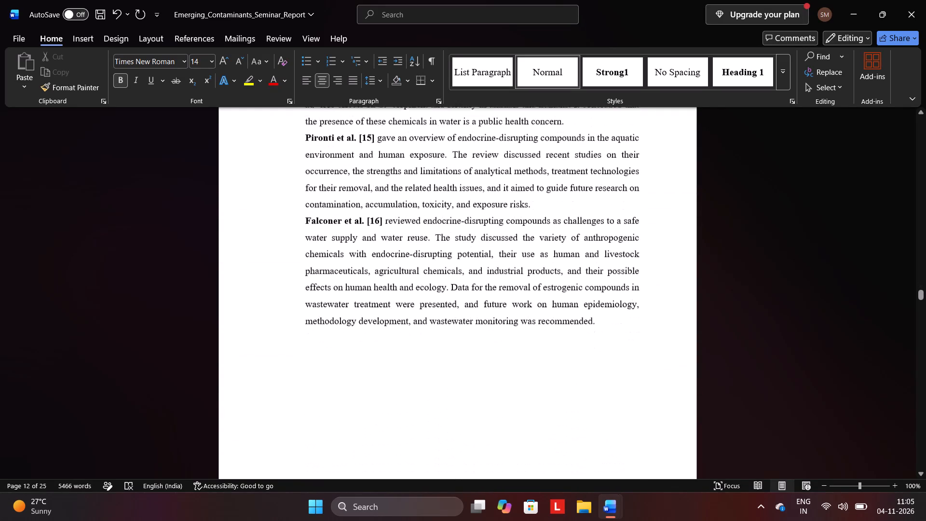
{"action": "scroll", "coordinate": [489, 275], "scroll_direction": "down", "scroll_amount": 2}
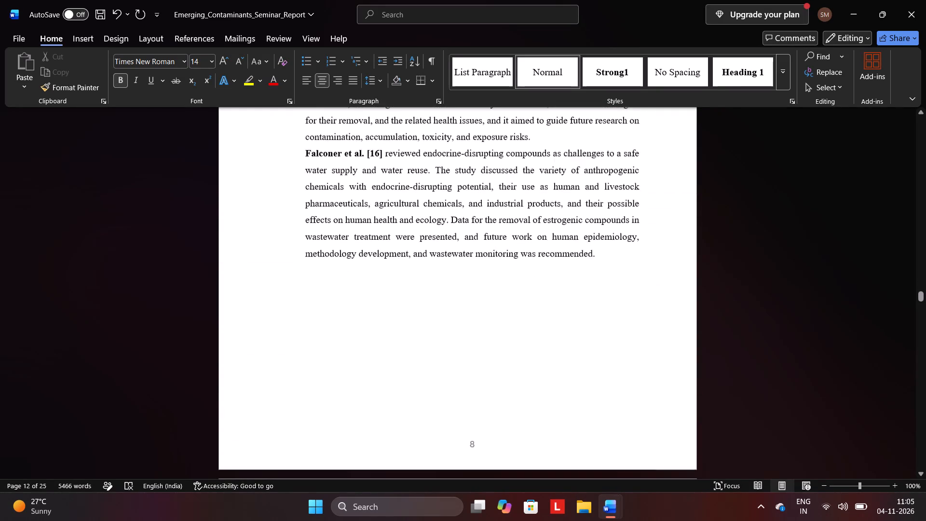
{"action": "scroll", "coordinate": [489, 275], "scroll_direction": "down", "scroll_amount": 1}
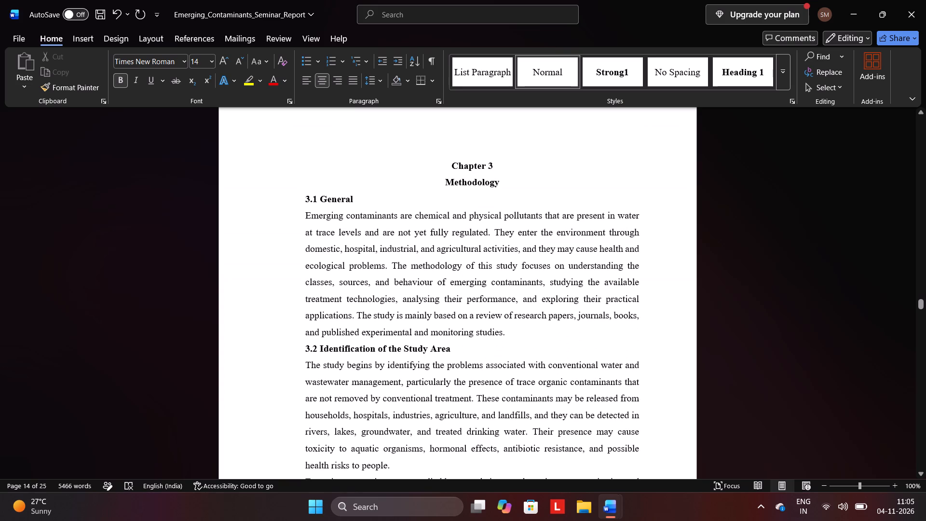
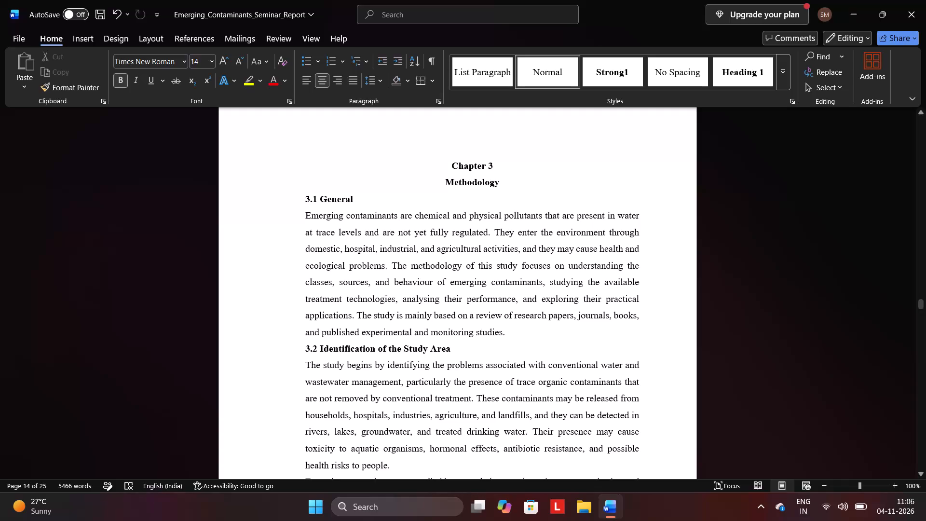
Format both title lines of the Methodology chapter as 14 pt uppercase.
{"action": "left_click_drag", "start_coordinate": [446, 165], "coordinate": [505, 187]}
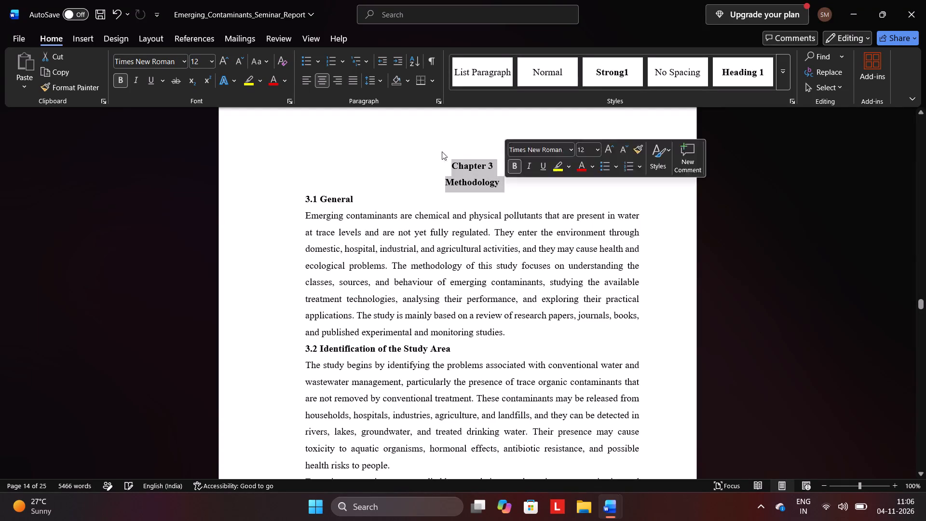
{"action": "left_click", "coordinate": [208, 64]}
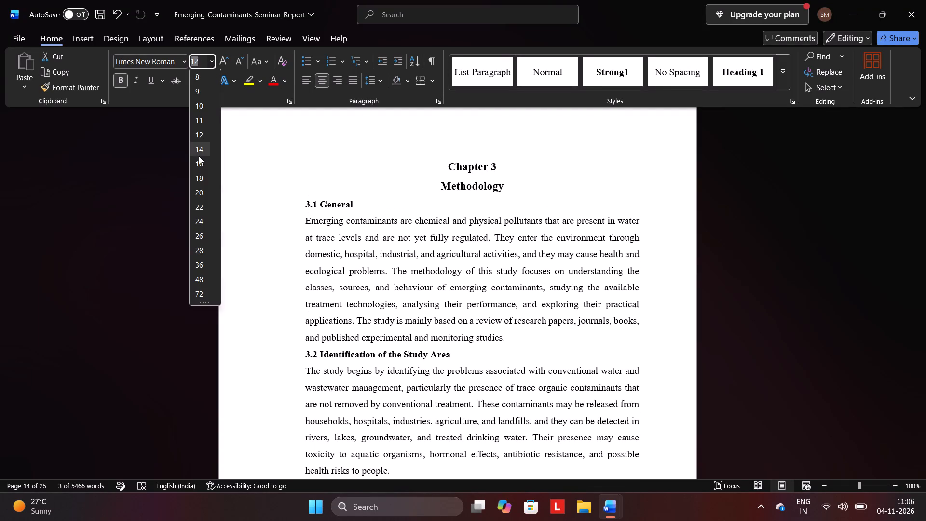
{"action": "left_click", "coordinate": [199, 156]}
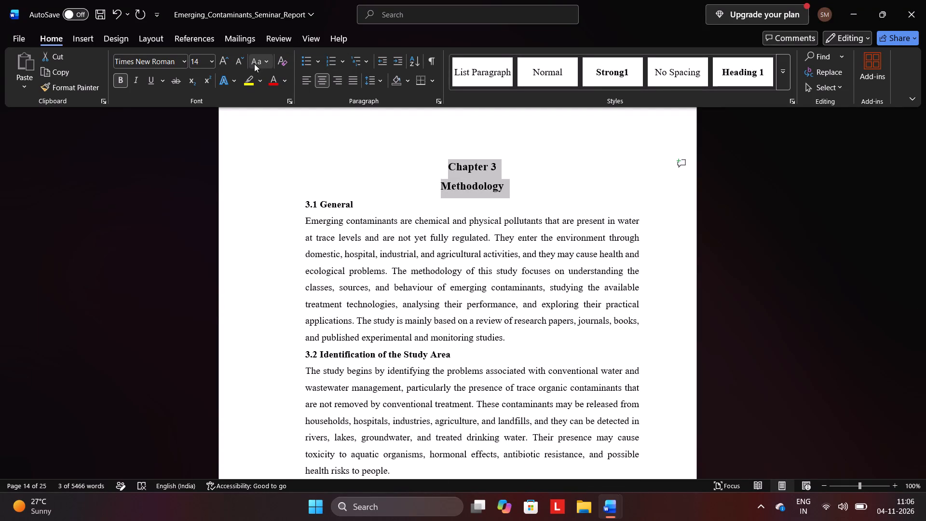
{"action": "left_click", "coordinate": [263, 65]}
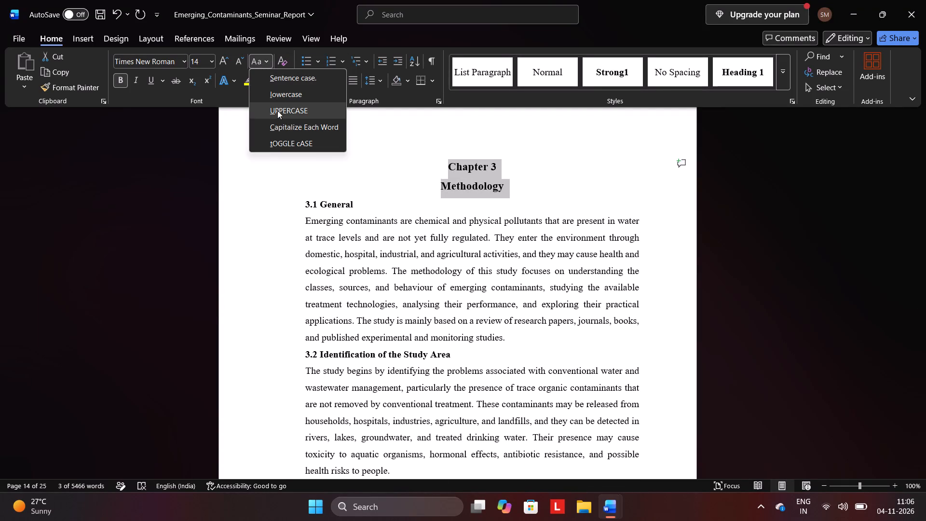
{"action": "left_click", "coordinate": [277, 110]}
{"action": "left_click", "coordinate": [717, 246]}
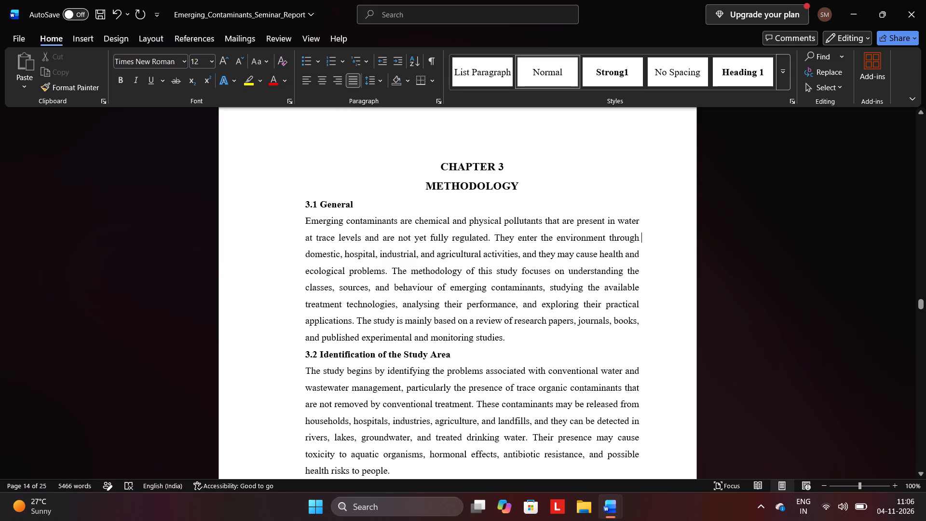
Replace the number 3 in the Methodology chapter's title line with a Roman numeral so it reads "CHAPTER-III".
{"action": "left_click", "coordinate": [502, 163]}
{"action": "key", "text": "BackSpace"}
{"action": "key", "text": "BackSpace"}
{"action": "key", "text": "minus"}
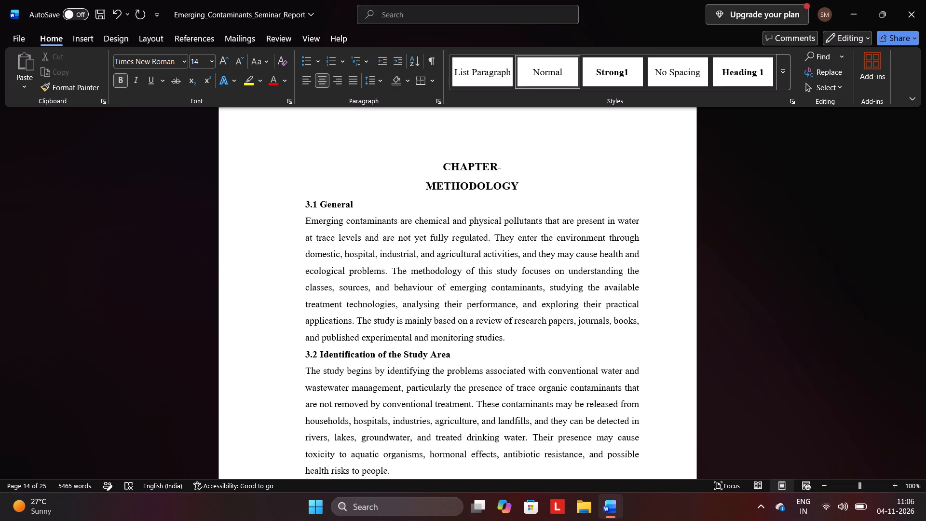
{"action": "type", "text": "iii"}
{"action": "key", "text": "BackSpace"}
{"action": "key", "text": "BackSpace"}
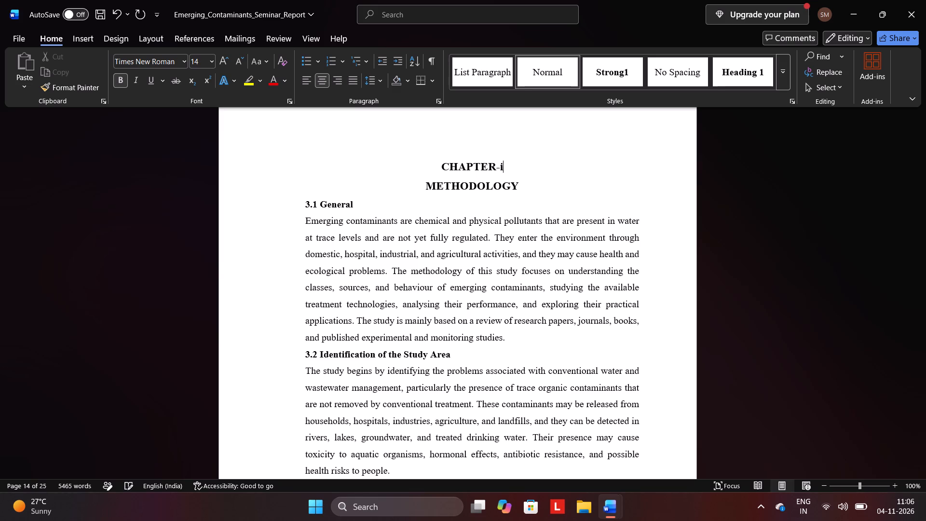
{"action": "key", "text": "BackSpace"}
{"action": "type", "text": "III"}
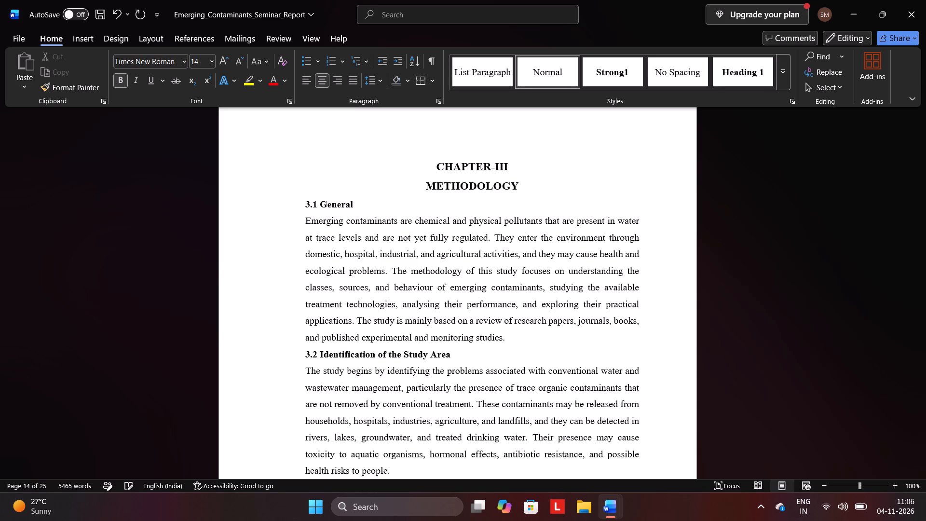
Recheck the Literature Review chapter from its title lines through its last cited study to the start of Methodology.
{"action": "scroll", "coordinate": [536, 185], "scroll_direction": "up", "scroll_amount": 15}
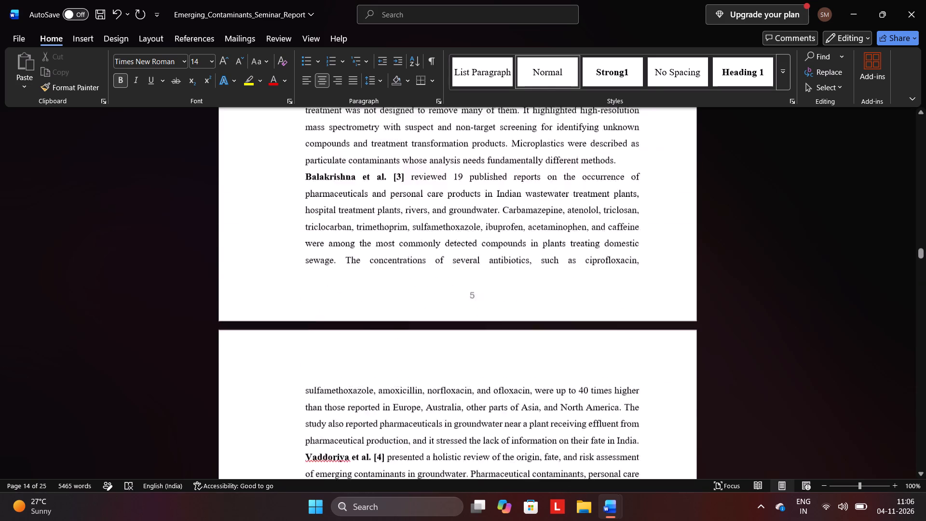
{"action": "scroll", "coordinate": [536, 185], "scroll_direction": "up", "scroll_amount": 4}
{"action": "scroll", "coordinate": [536, 185], "scroll_direction": "down", "scroll_amount": 6}
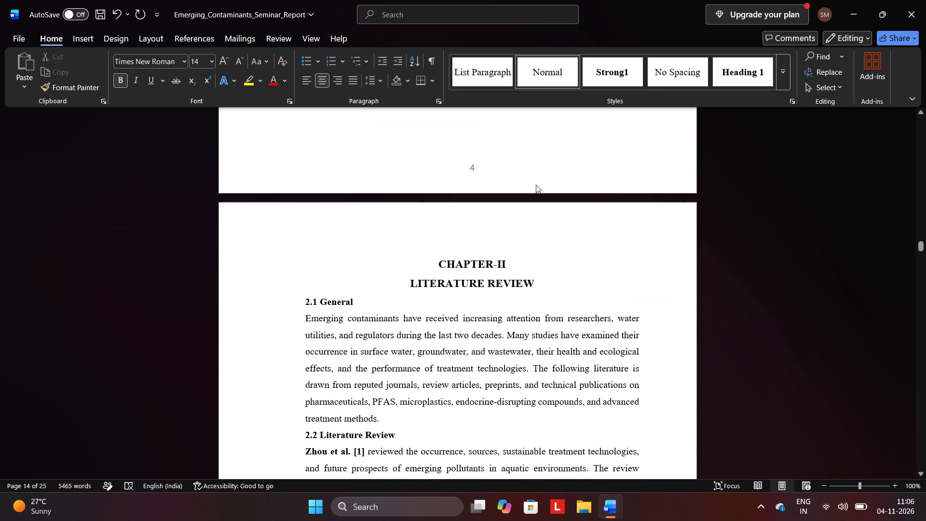
{"action": "scroll", "coordinate": [536, 185], "scroll_direction": "down", "scroll_amount": 17}
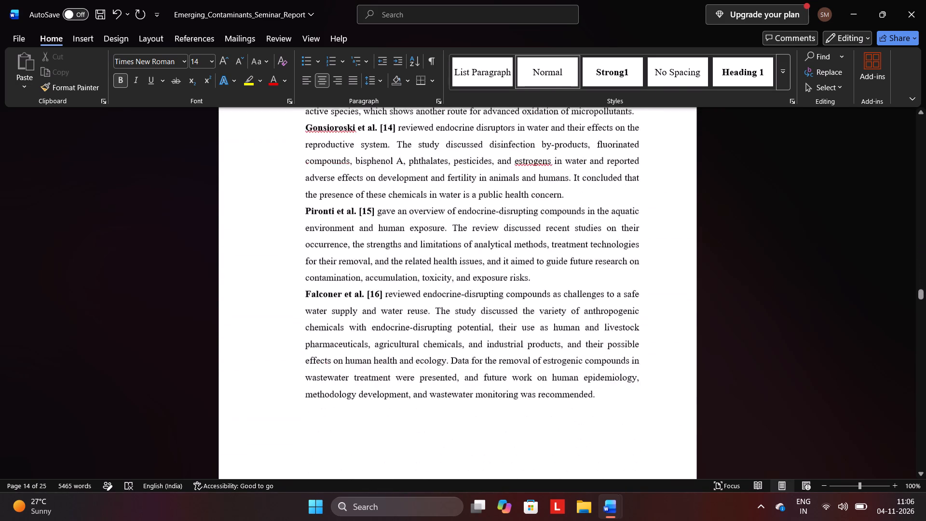
{"action": "scroll", "coordinate": [536, 185], "scroll_direction": "down", "scroll_amount": 3}
{"action": "scroll", "coordinate": [536, 185], "scroll_direction": "up", "scroll_amount": 4}
{"action": "scroll", "coordinate": [536, 185], "scroll_direction": "down", "scroll_amount": 2}
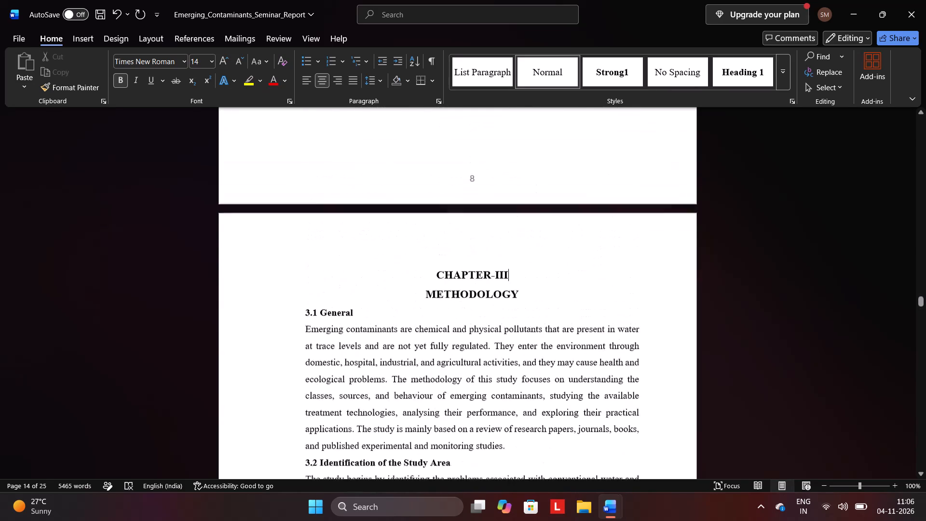
Format the "Chapter 4" and "Conclusions" title lines as 14 pt uppercase.
{"action": "scroll", "coordinate": [536, 185], "scroll_direction": "down", "scroll_amount": 9}
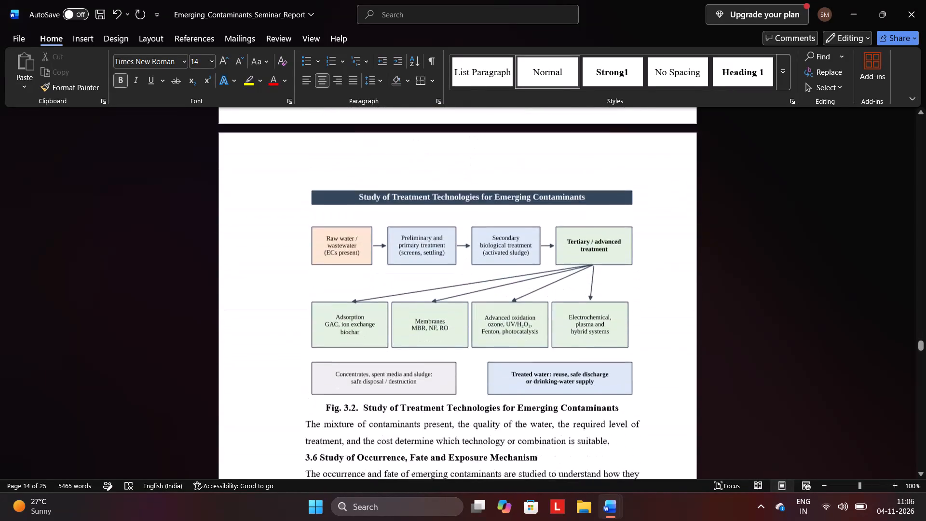
{"action": "scroll", "coordinate": [536, 185], "scroll_direction": "down", "scroll_amount": 9}
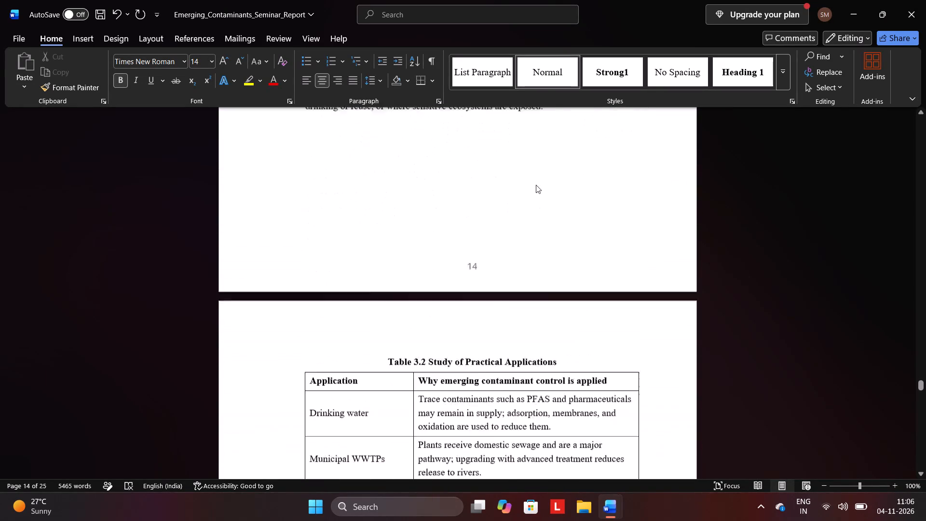
{"action": "scroll", "coordinate": [536, 185], "scroll_direction": "down", "scroll_amount": 8}
{"action": "scroll", "coordinate": [536, 185], "scroll_direction": "up", "scroll_amount": 2}
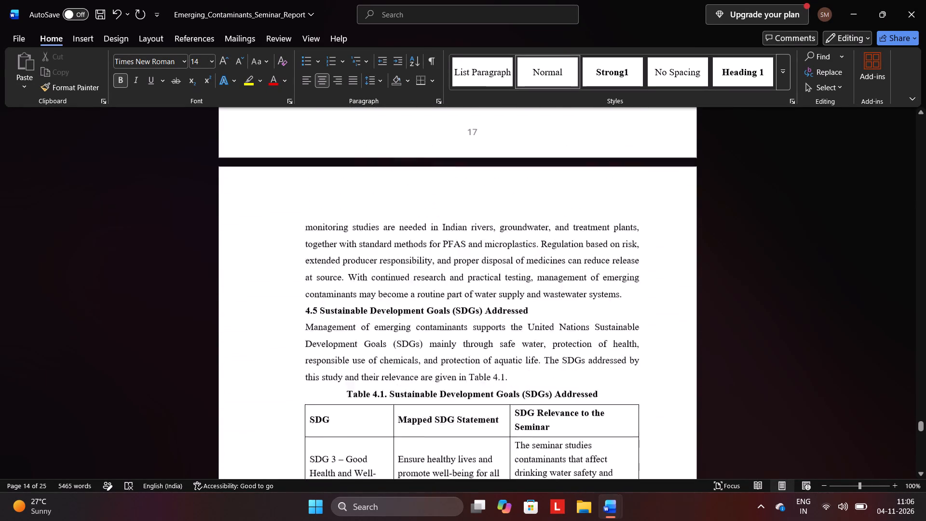
{"action": "scroll", "coordinate": [536, 185], "scroll_direction": "up", "scroll_amount": 7}
{"action": "scroll", "coordinate": [536, 185], "scroll_direction": "down", "scroll_amount": 3}
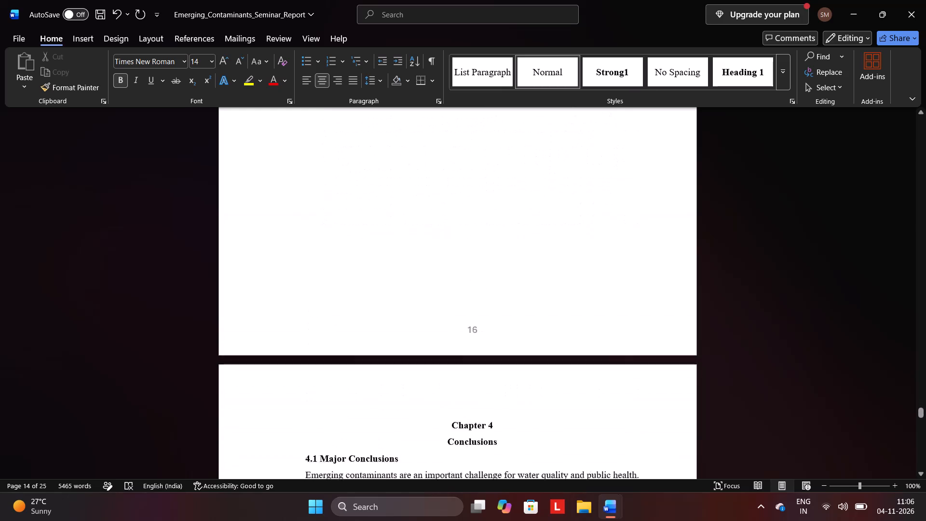
{"action": "scroll", "coordinate": [536, 185], "scroll_direction": "down", "scroll_amount": 1}
{"action": "left_click_drag", "start_coordinate": [451, 186], "coordinate": [526, 226]}
{"action": "left_click", "coordinate": [431, 196]}
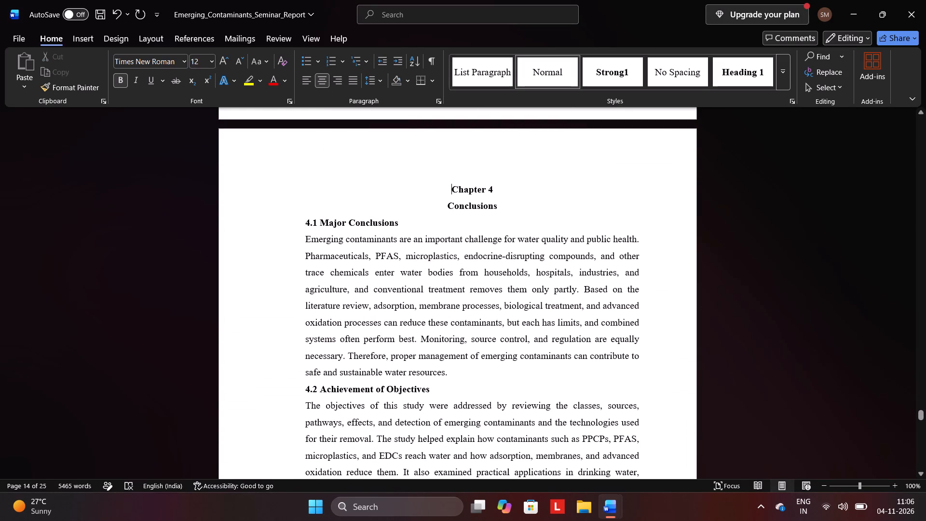
{"action": "left_click_drag", "start_coordinate": [444, 188], "coordinate": [505, 210]}
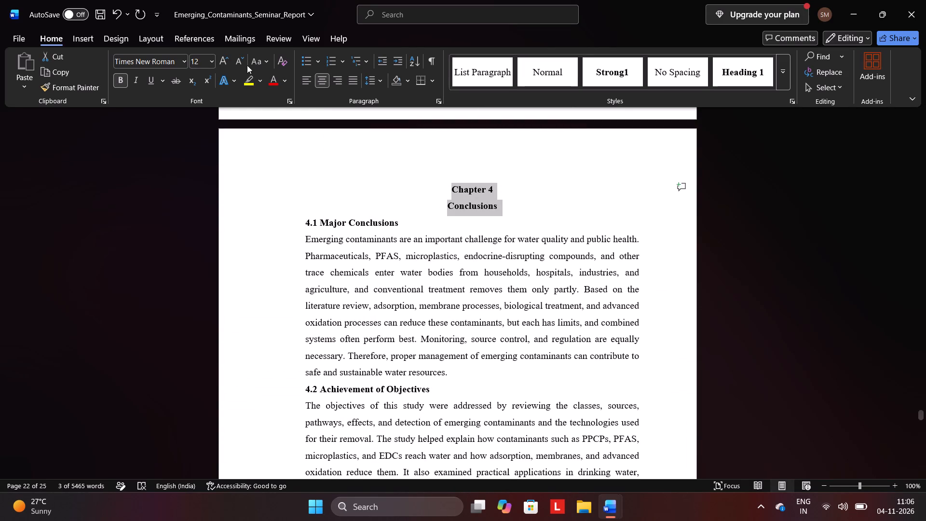
{"action": "left_click", "coordinate": [215, 60]}
{"action": "left_click", "coordinate": [206, 146]}
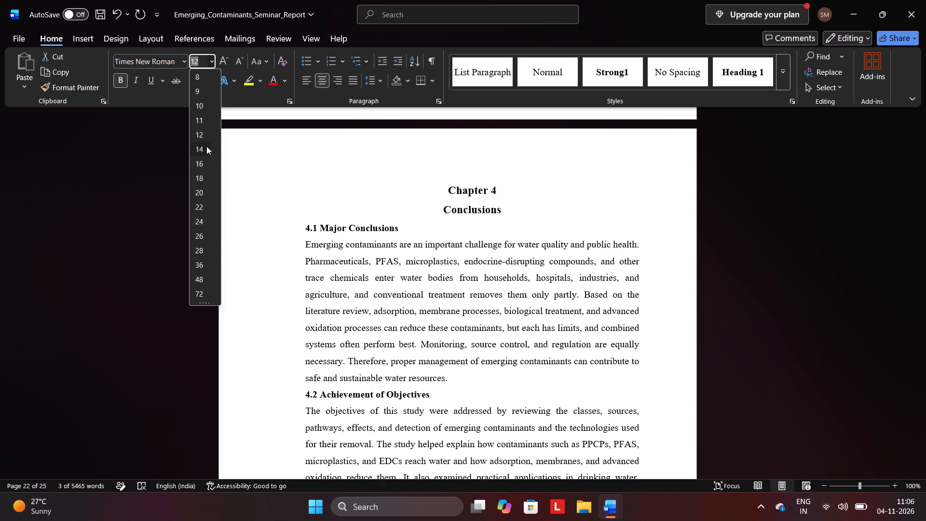
{"action": "left_click", "coordinate": [264, 60]}
{"action": "left_click", "coordinate": [297, 116]}
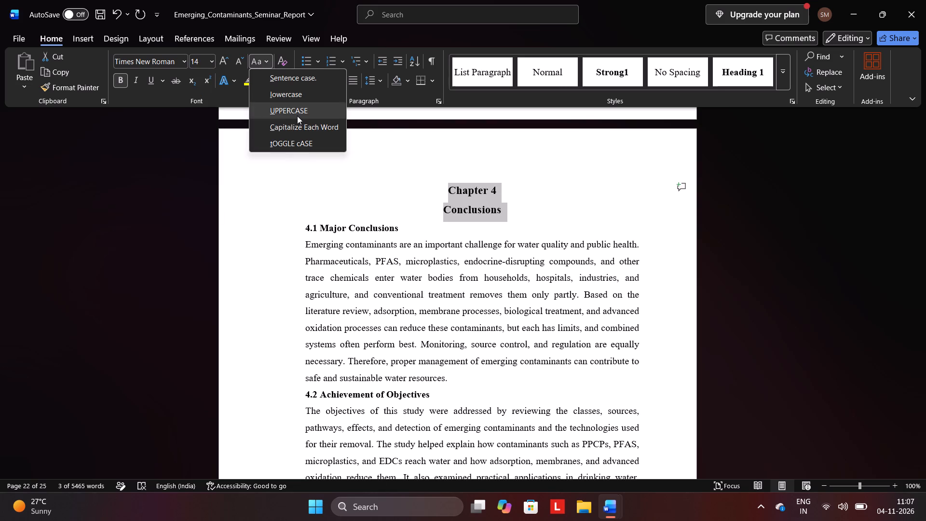
Replace the space and number 4 in the Conclusions chapter's title line so it reads "CHAPTER-IV".
{"action": "left_click", "coordinate": [495, 188]}
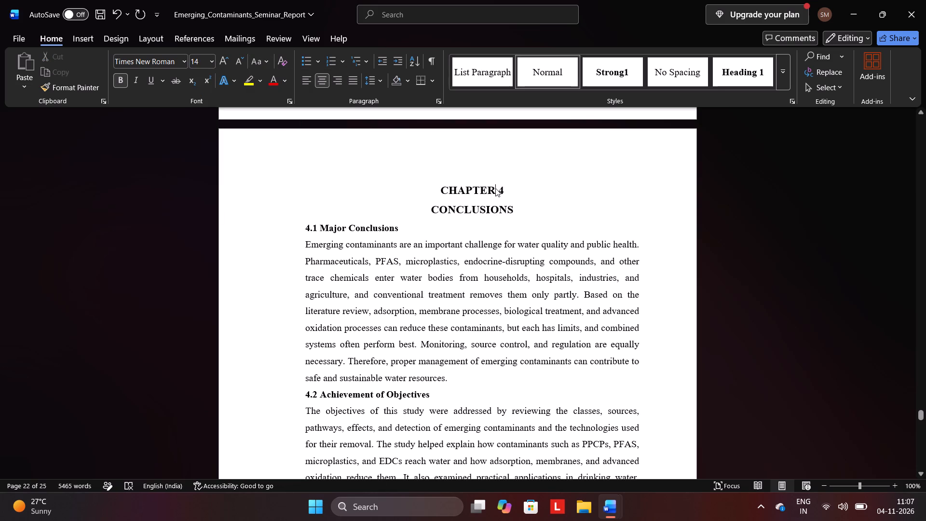
{"action": "left_click", "coordinate": [497, 188]}
{"action": "key", "text": "BackSpace"}
{"action": "key", "text": "minus"}
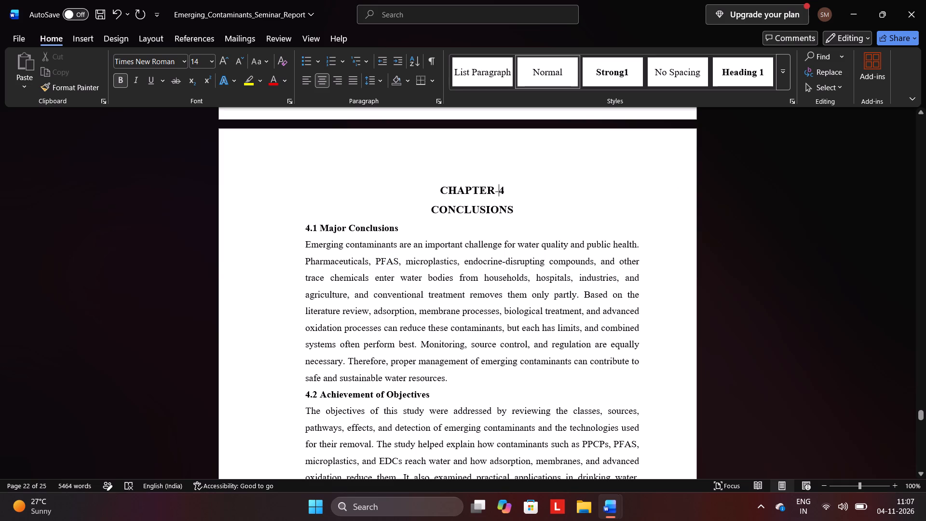
{"action": "left_click", "coordinate": [506, 191]}
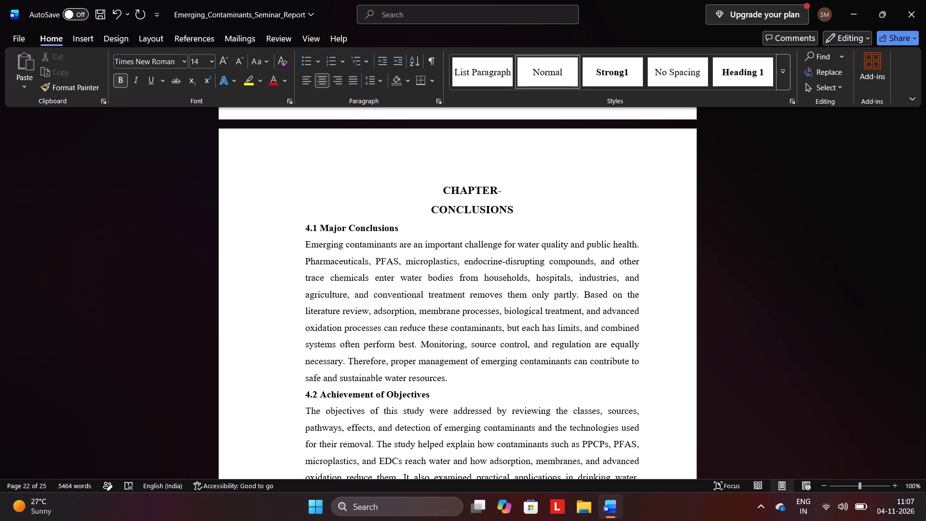
{"action": "type", "text": "IV"}
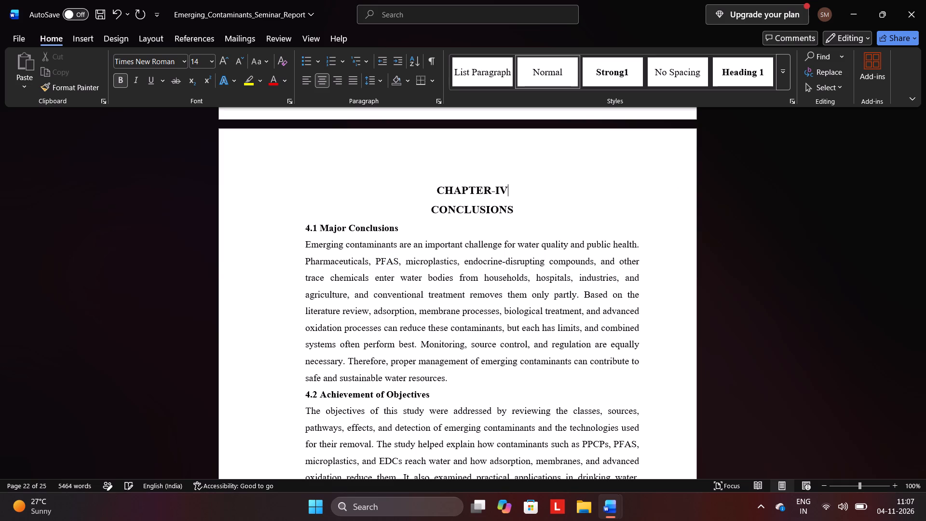
Review the rest of the Conclusions chapter and the reference list, and look back at the Methodology chapter.
{"action": "scroll", "coordinate": [570, 258], "scroll_direction": "down", "scroll_amount": 5}
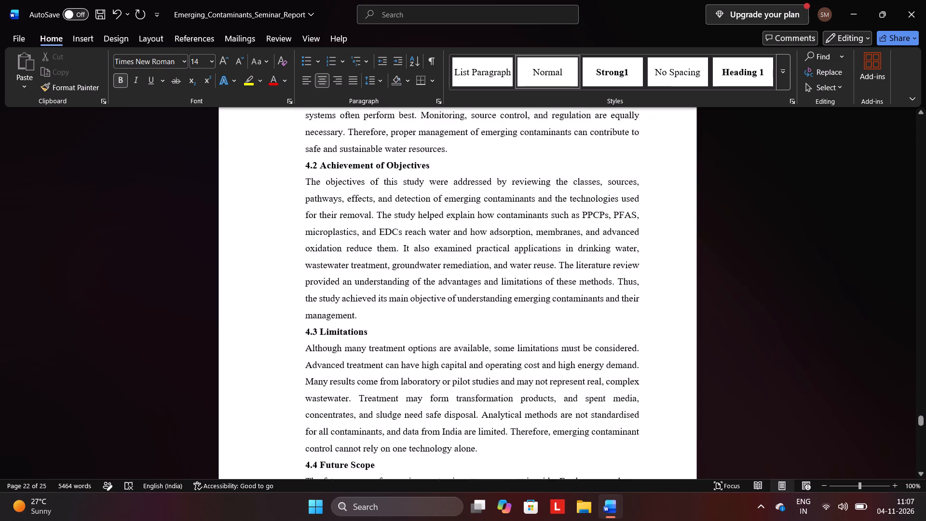
{"action": "scroll", "coordinate": [570, 258], "scroll_direction": "down", "scroll_amount": 13}
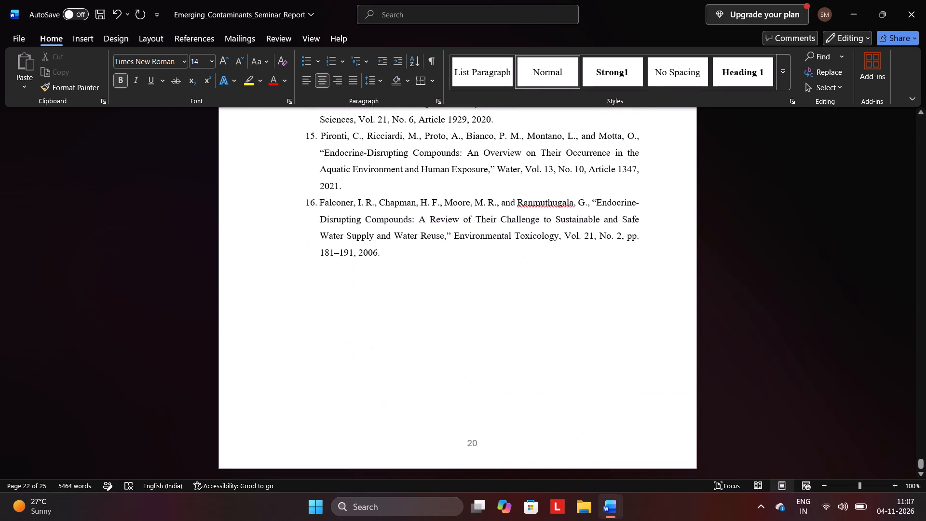
{"action": "scroll", "coordinate": [570, 258], "scroll_direction": "down", "scroll_amount": 2}
{"action": "scroll", "coordinate": [570, 258], "scroll_direction": "up", "scroll_amount": 6}
{"action": "scroll", "coordinate": [570, 258], "scroll_direction": "up", "scroll_amount": 17}
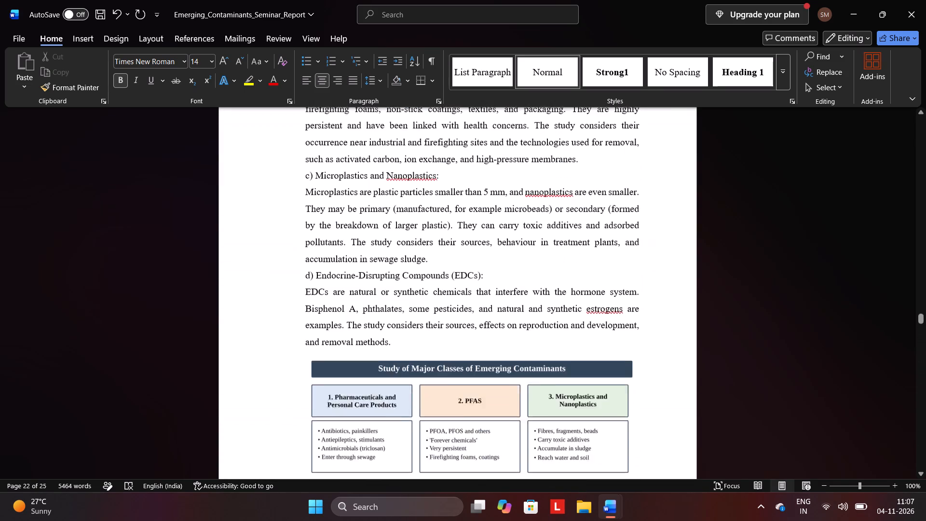
Save the seminar report.
{"action": "left_click", "coordinate": [102, 14]}
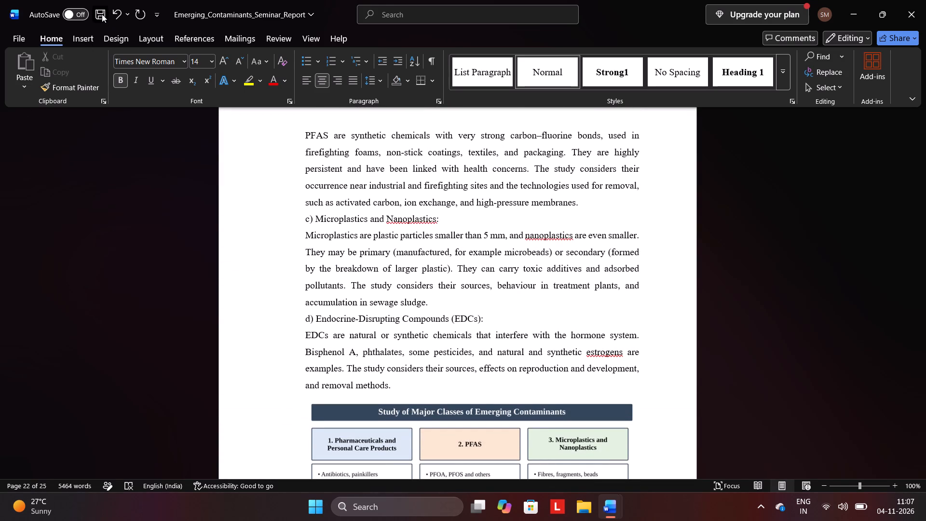
Review the front matter from the cover page through the Abstract and its keywords to the Content table.
{"action": "scroll", "coordinate": [387, 201], "scroll_direction": "up", "scroll_amount": 9}
{"action": "scroll", "coordinate": [387, 201], "scroll_direction": "up", "scroll_amount": 20}
{"action": "scroll", "coordinate": [387, 201], "scroll_direction": "up", "scroll_amount": 5}
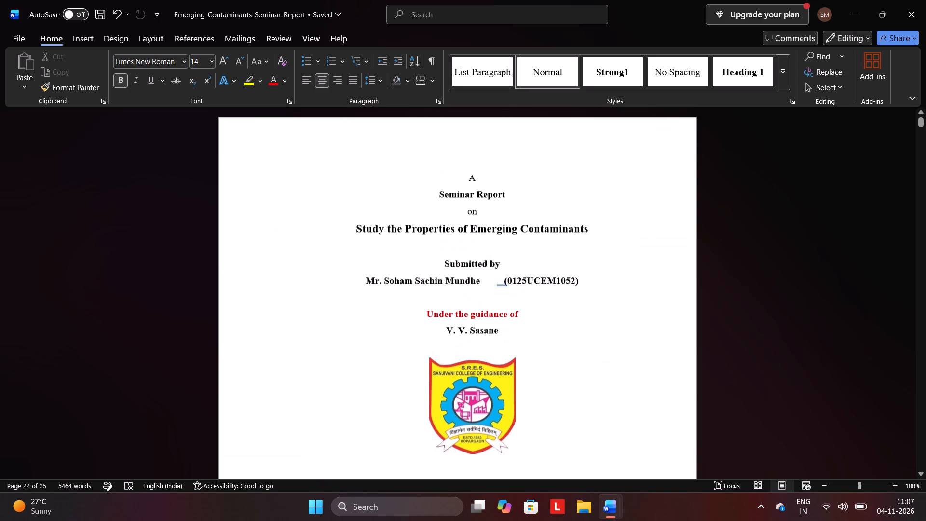
{"action": "scroll", "coordinate": [804, 231], "scroll_direction": "down", "scroll_amount": 10}
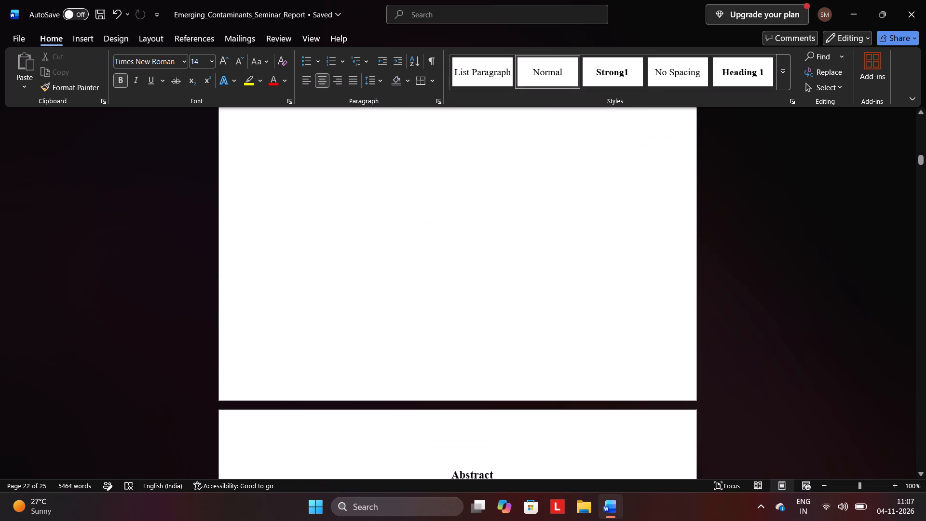
{"action": "scroll", "coordinate": [804, 231], "scroll_direction": "down", "scroll_amount": 6}
{"action": "scroll", "coordinate": [804, 231], "scroll_direction": "up", "scroll_amount": 1}
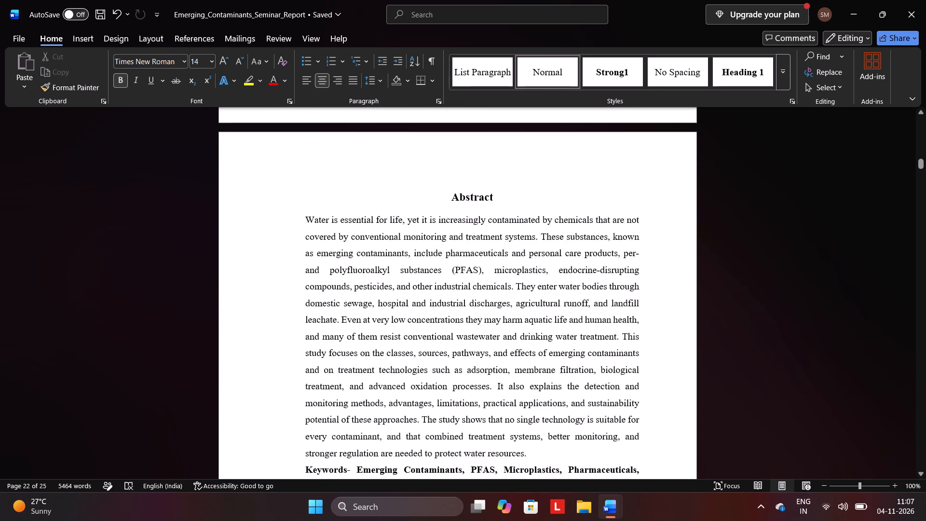
{"action": "scroll", "coordinate": [804, 231], "scroll_direction": "right", "scroll_amount": 1}
{"action": "scroll", "coordinate": [804, 231], "scroll_direction": "up", "scroll_amount": 1}
{"action": "scroll", "coordinate": [804, 231], "scroll_direction": "down", "scroll_amount": 3}
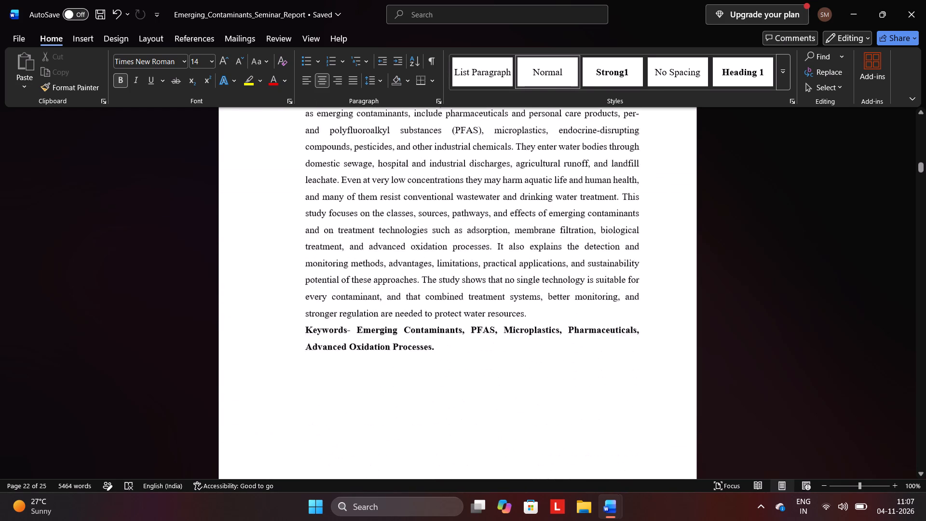
{"action": "scroll", "coordinate": [804, 231], "scroll_direction": "down", "scroll_amount": 2}
{"action": "scroll", "coordinate": [804, 231], "scroll_direction": "up", "scroll_amount": 1}
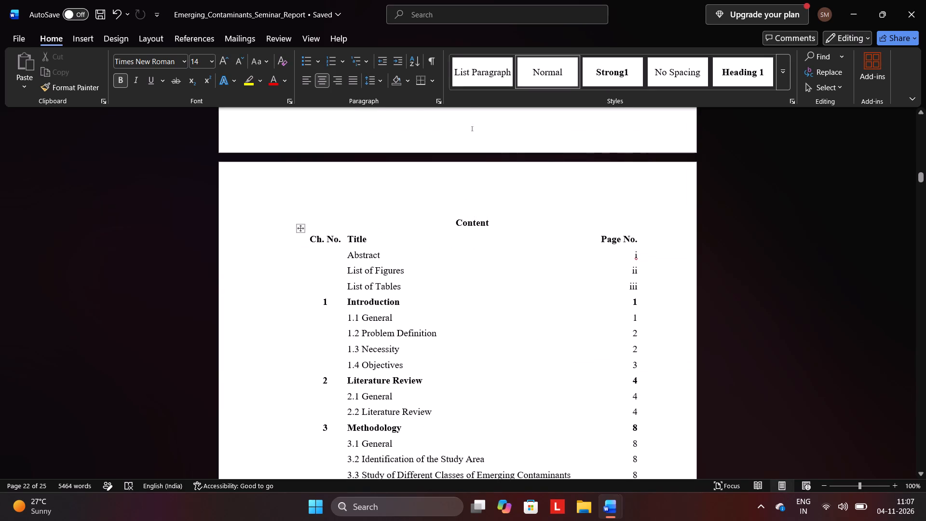
Set the "Content" heading above the contents table to 14 pt and change it to uppercase.
{"action": "left_click_drag", "start_coordinate": [455, 225], "coordinate": [506, 220]}
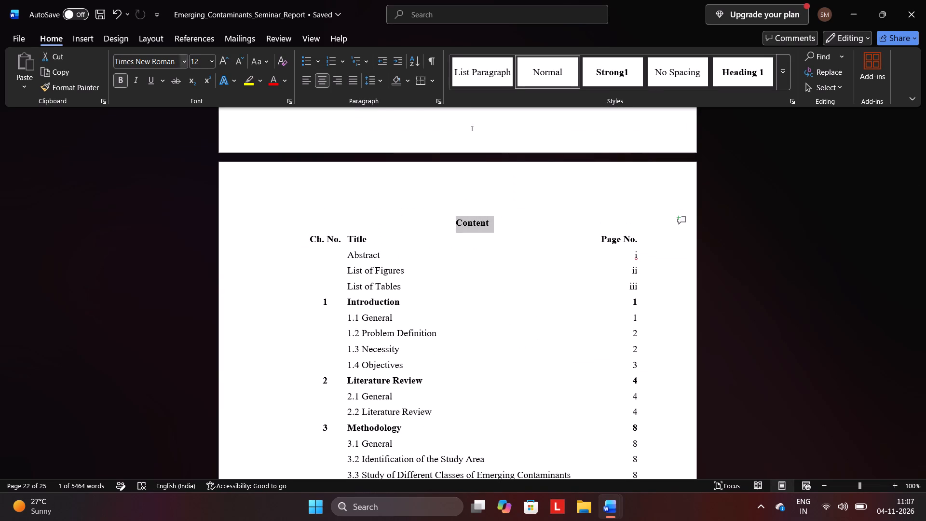
{"action": "left_click", "coordinate": [212, 58]}
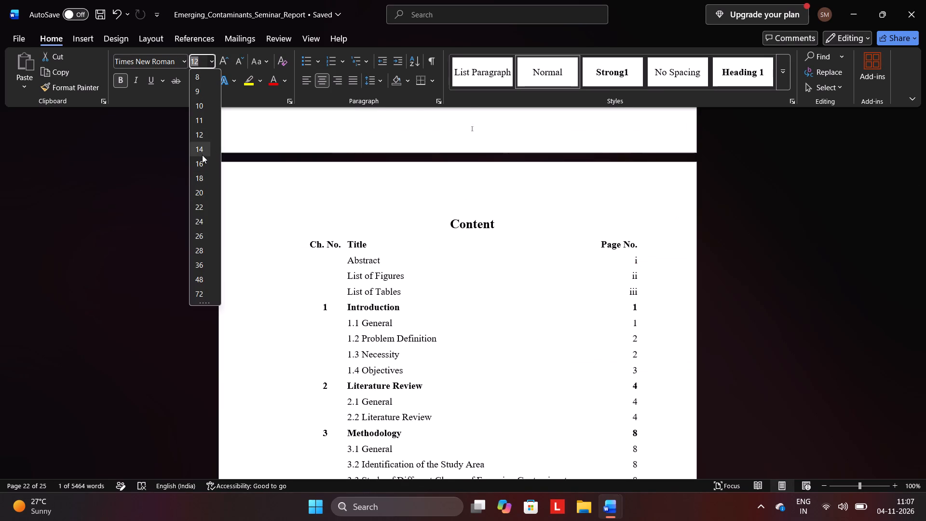
{"action": "left_click", "coordinate": [202, 154]}
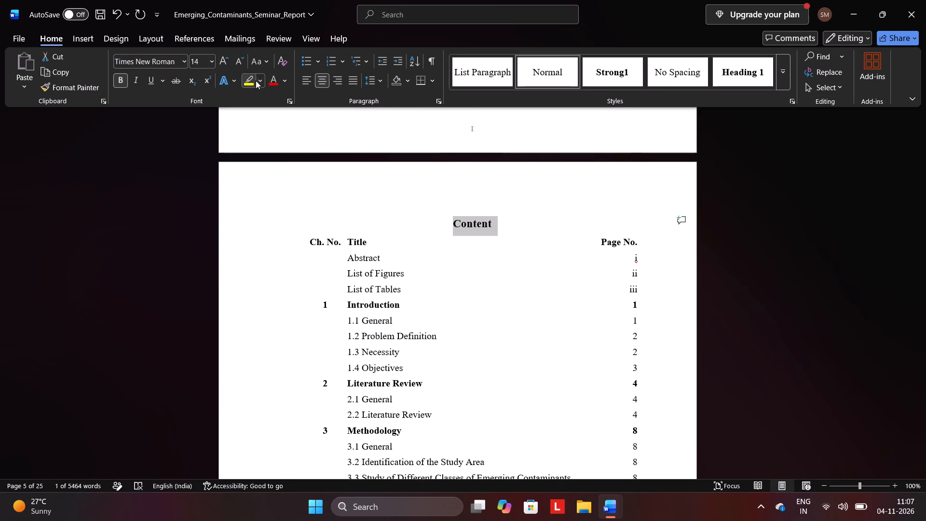
{"action": "left_click", "coordinate": [261, 58]}
{"action": "left_click", "coordinate": [282, 112]}
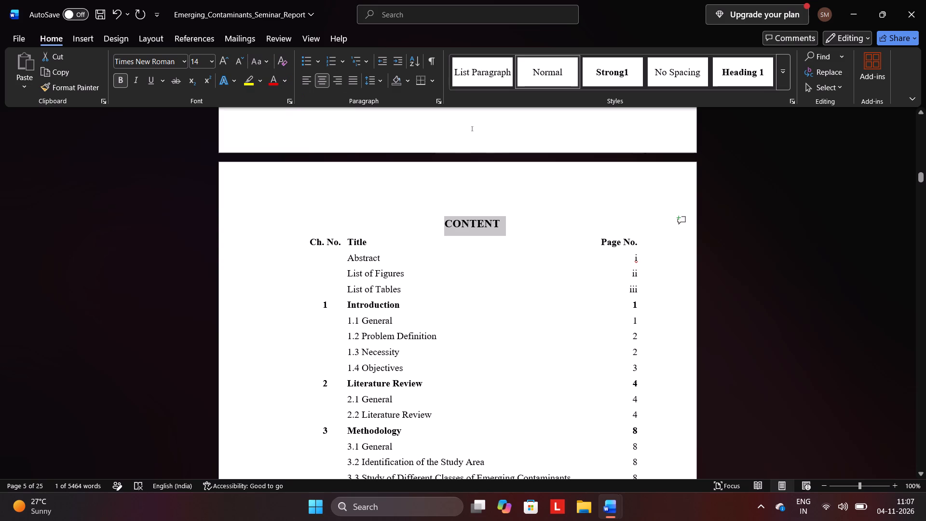
{"action": "left_click", "coordinate": [755, 243]}
Set the two title lines "Chapter 1" and "Introduction" to 14 pt and change them to uppercase.
{"action": "scroll", "coordinate": [755, 243], "scroll_direction": "down", "scroll_amount": 2}
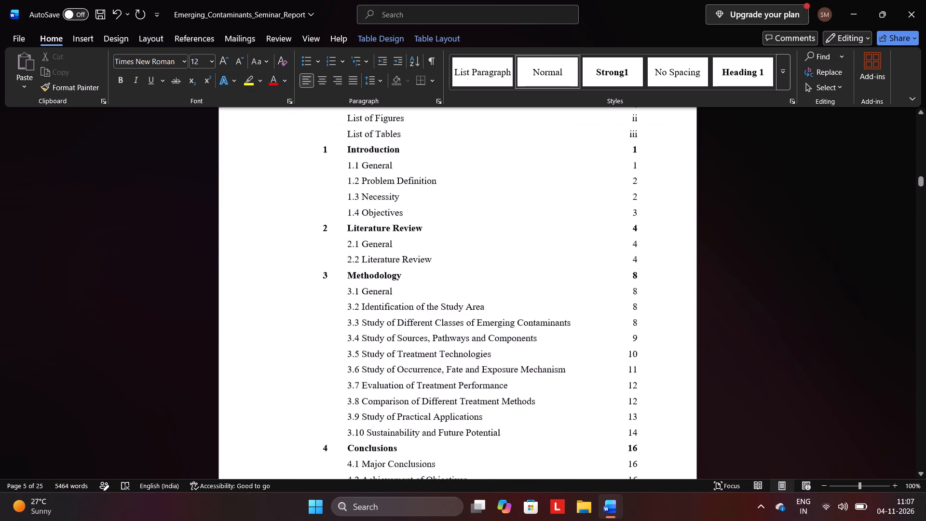
{"action": "scroll", "coordinate": [755, 243], "scroll_direction": "down", "scroll_amount": 3}
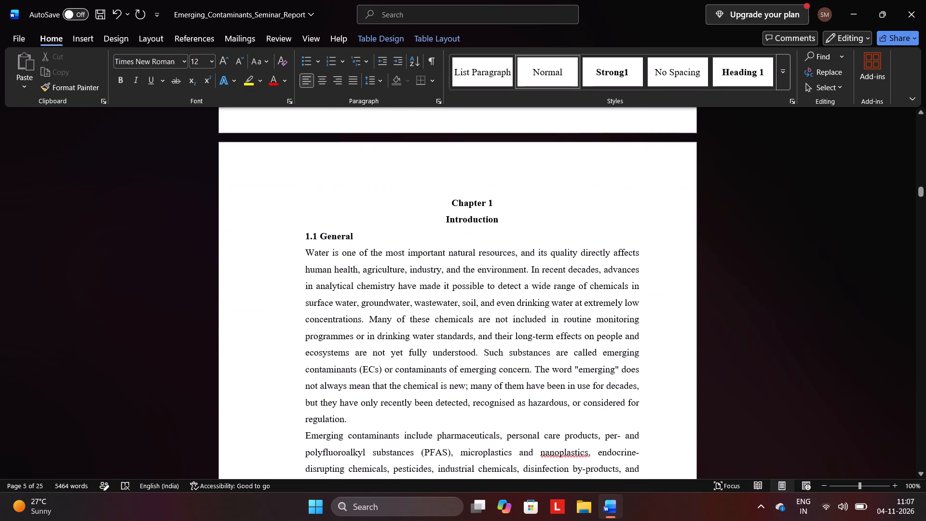
{"action": "left_click_drag", "start_coordinate": [452, 202], "coordinate": [507, 225]}
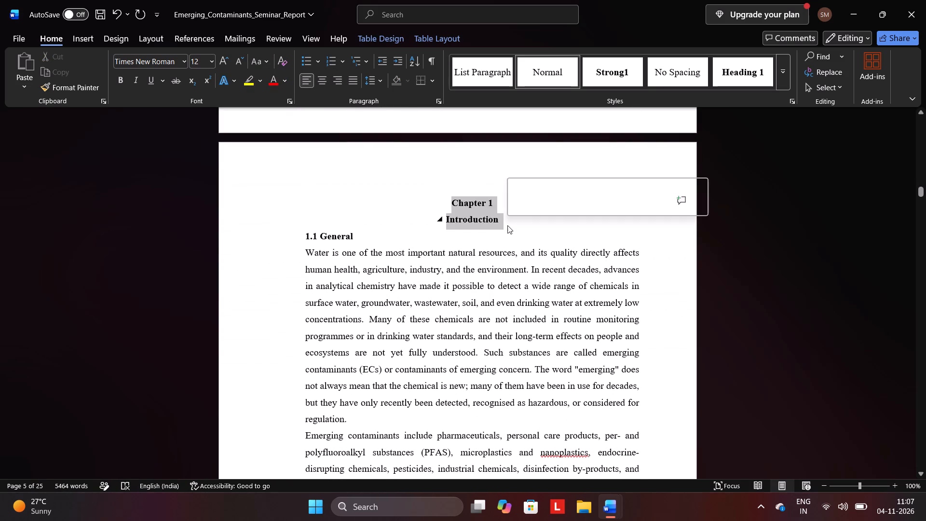
{"action": "left_click", "coordinate": [209, 62]}
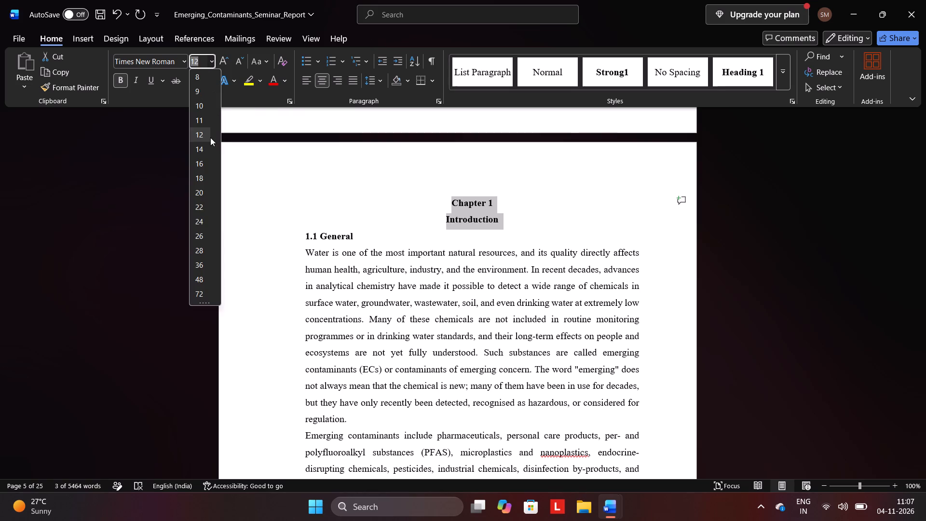
{"action": "left_click", "coordinate": [203, 147]}
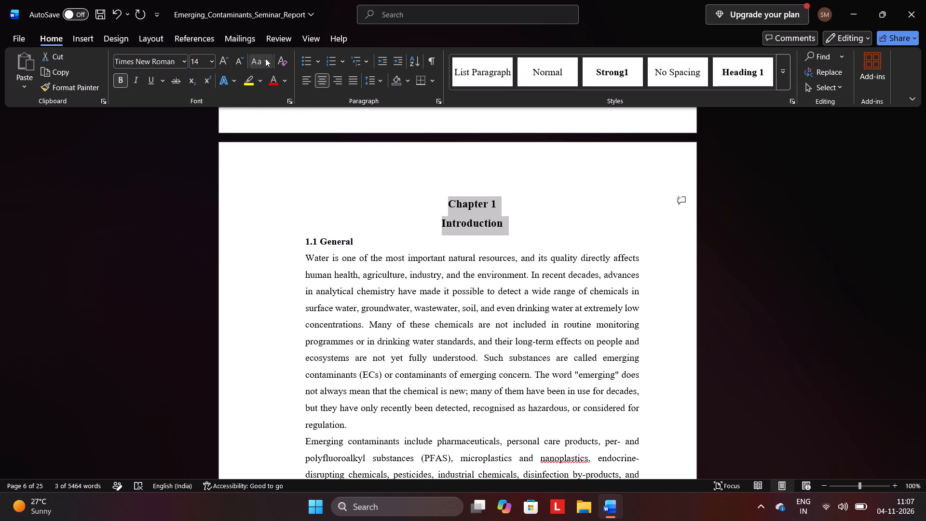
{"action": "left_click", "coordinate": [265, 58]}
{"action": "left_click", "coordinate": [287, 111]}
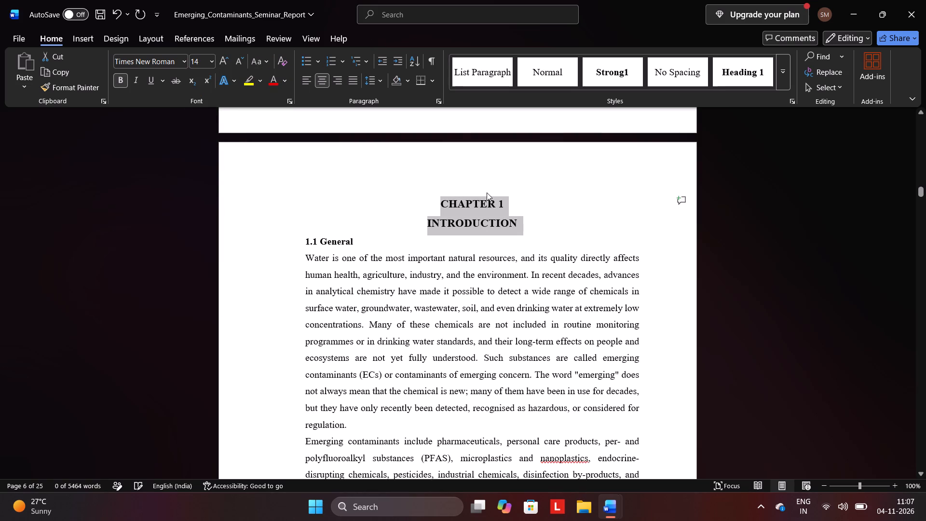
Replace the space and number 1 in the Introduction chapter's title line so it reads "CHAPTER-I".
{"action": "left_click", "coordinate": [508, 207]}
{"action": "key", "text": "BackSpace"}
{"action": "key", "text": "BackSpace"}
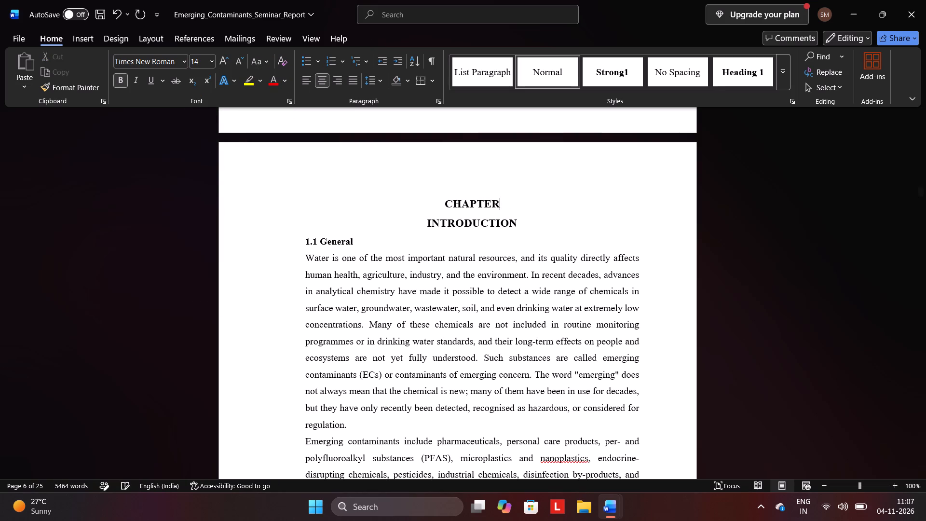
{"action": "key", "text": "minus"}
{"action": "key", "text": "i"}
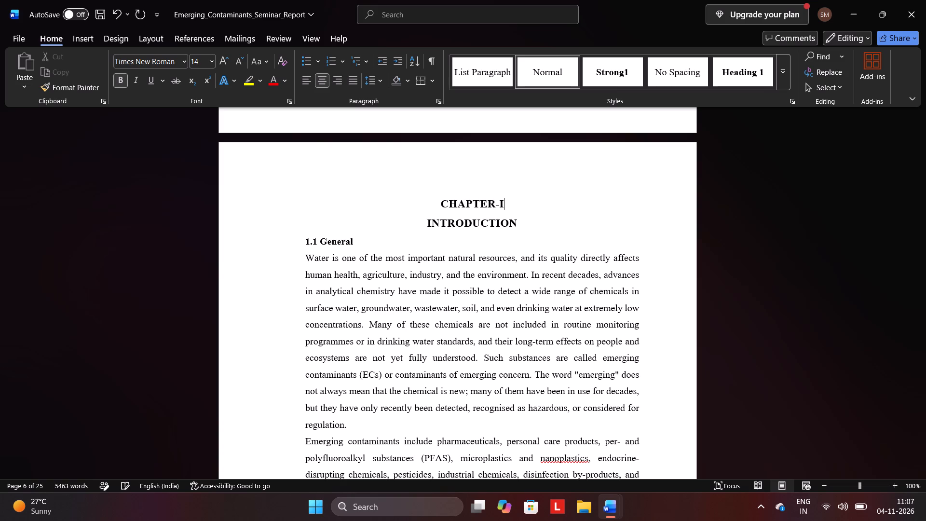
Check the pages from the Introduction chapter to the Literature Review title, and save the seminar report.
{"action": "scroll", "coordinate": [574, 260], "scroll_direction": "down", "scroll_amount": 3}
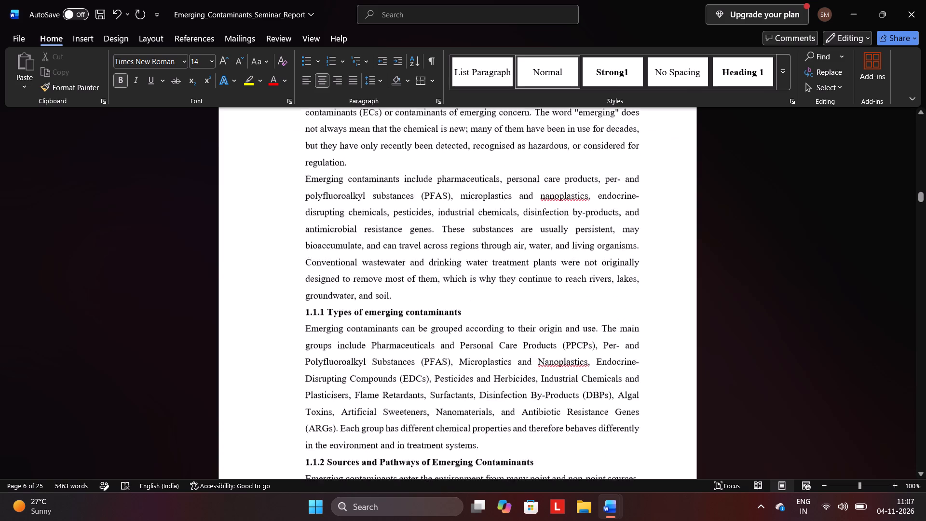
{"action": "scroll", "coordinate": [574, 260], "scroll_direction": "down", "scroll_amount": 6}
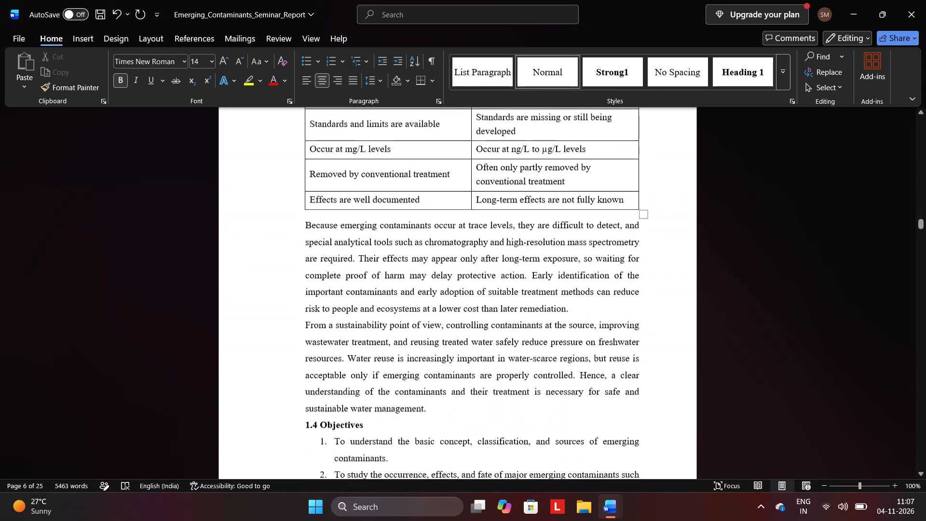
{"action": "scroll", "coordinate": [574, 260], "scroll_direction": "down", "scroll_amount": 6}
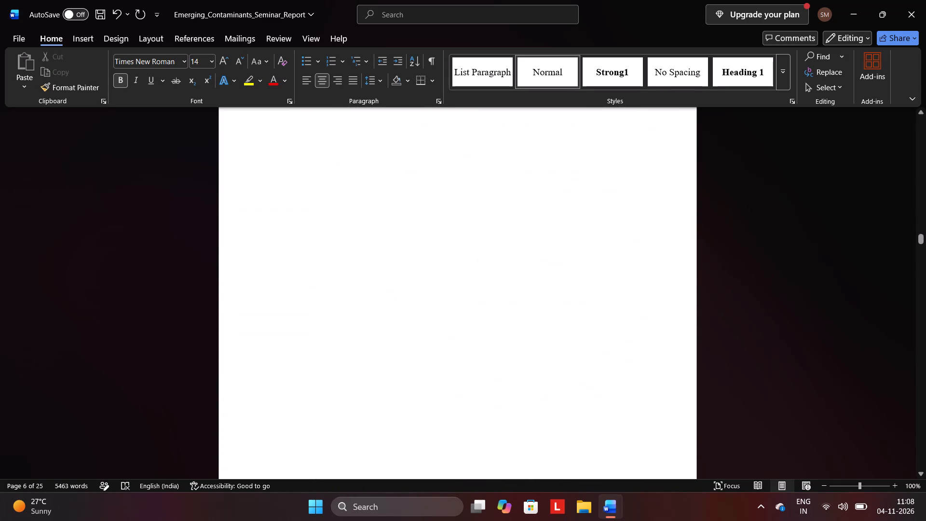
{"action": "scroll", "coordinate": [574, 260], "scroll_direction": "down", "scroll_amount": 6}
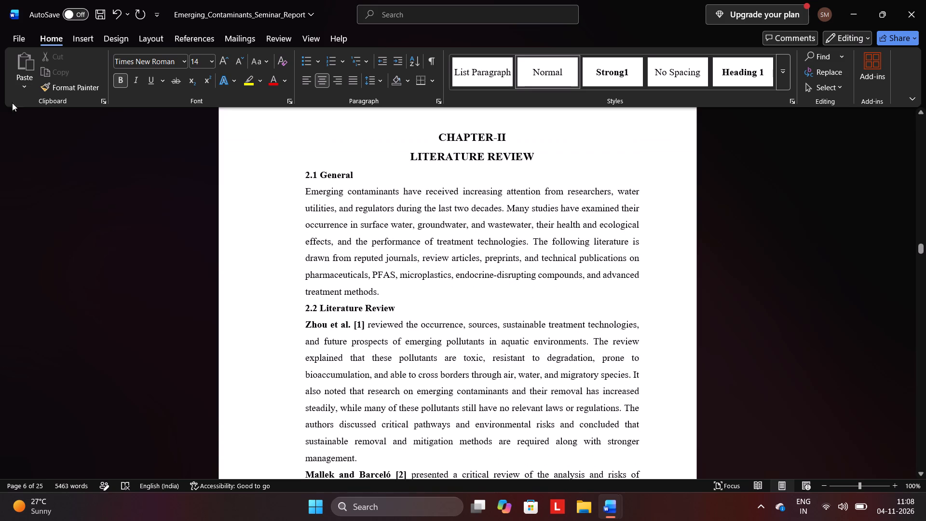
{"action": "left_click", "coordinate": [104, 14]}
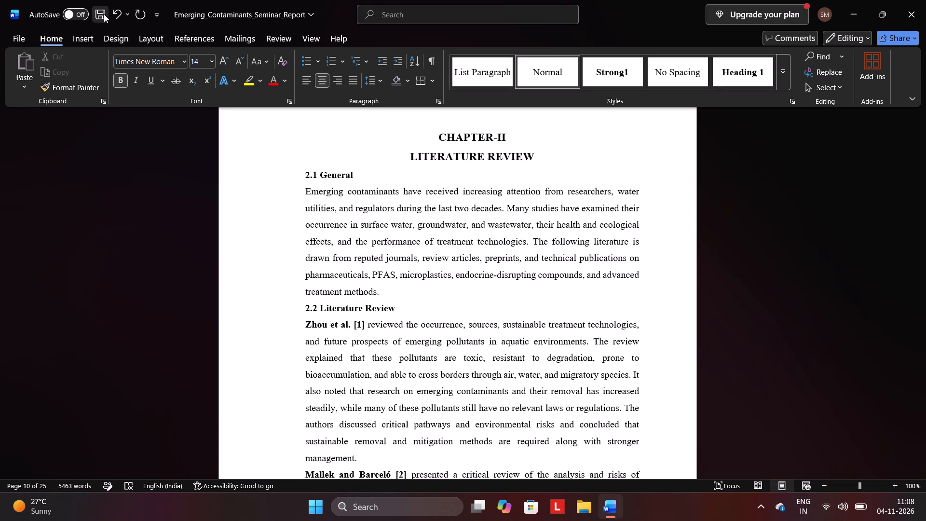
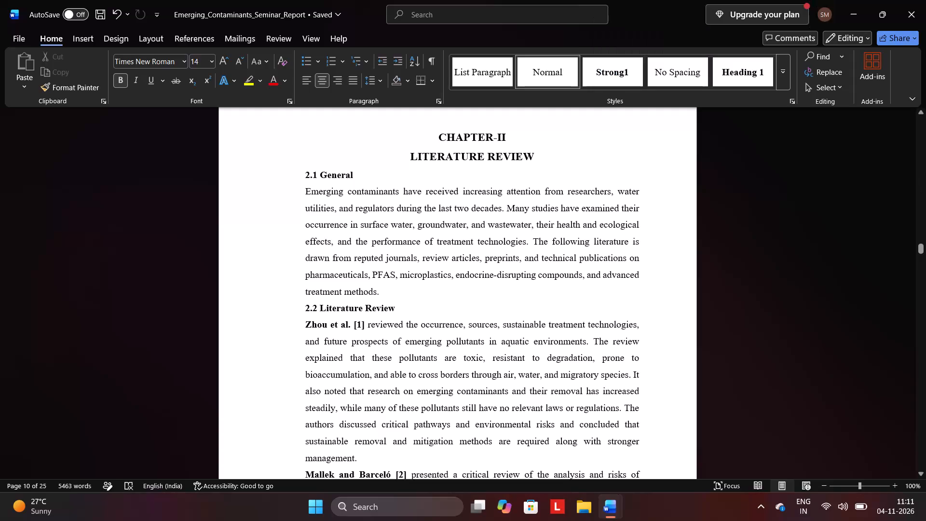
Look back through the report from the Literature Review title to the top of the cover page.
{"action": "left_click", "coordinate": [912, 163]}
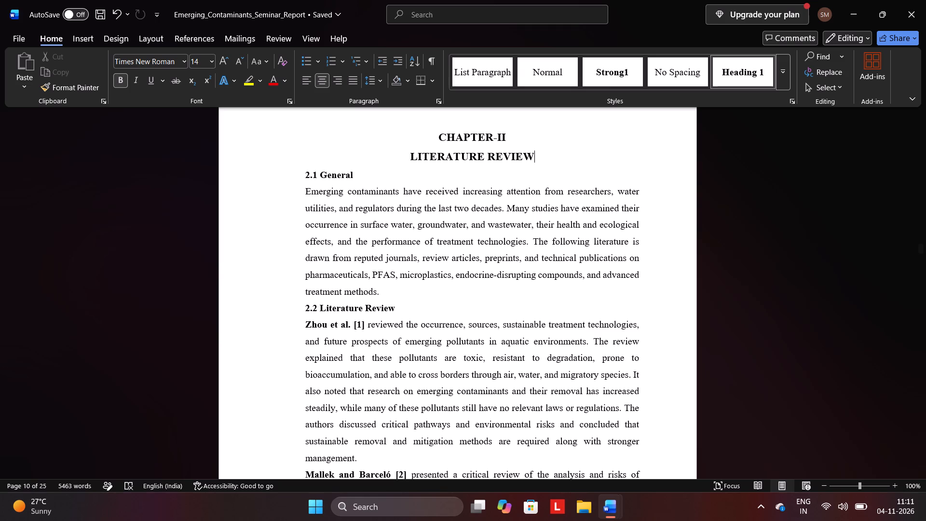
{"action": "key", "text": "Up"}
{"action": "key", "text": "Up"}
{"action": "key", "text": "Up"}
{"action": "key", "text": "Up"}
{"action": "key", "text": "Up"}
{"action": "key", "text": "Up"}
{"action": "key", "text": "Up"}
{"action": "key", "text": "Up"}
{"action": "key", "text": "Up"}
{"action": "key", "text": "Up"}
{"action": "key", "text": "Up"}
{"action": "key", "text": "Up"}
{"action": "key", "text": "Up"}
{"action": "key", "text": "Up"}
{"action": "key", "text": "Up"}
{"action": "key", "text": "Up"}
{"action": "key", "text": "Up"}
{"action": "key", "text": "Up"}
{"action": "key", "text": "Up"}
{"action": "key", "text": "Up"}
{"action": "key", "text": "Up"}
{"action": "key", "text": "Up"}
{"action": "key", "text": "Up"}
{"action": "key", "text": "Up"}
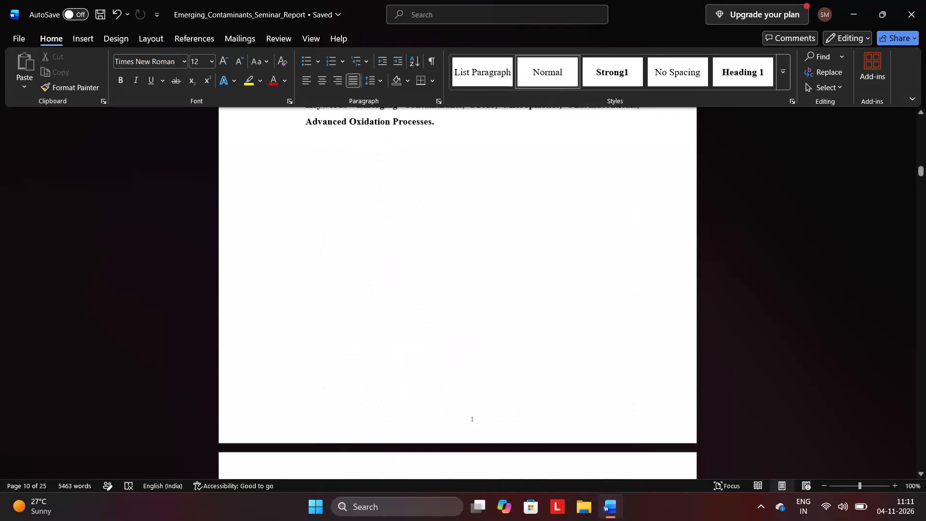
{"action": "key", "text": "Up"}
{"action": "key", "text": "Up"}
{"action": "key", "text": "Up"}
{"action": "key", "text": "Up"}
{"action": "key", "text": "Up"}
{"action": "key", "text": "Up"}
{"action": "key", "text": "Up"}
{"action": "key", "text": "Up"}
{"action": "key", "text": "Up"}
{"action": "key", "text": "Up"}
{"action": "key", "text": "Up"}
{"action": "key", "text": "Up"}
{"action": "key", "text": "Up"}
{"action": "key", "text": "Up"}
{"action": "key", "text": "Up"}
{"action": "key", "text": "Up"}
{"action": "key", "text": "Up"}
{"action": "key", "text": "Up"}
{"action": "key", "text": "Up"}
{"action": "key", "text": "Up"}
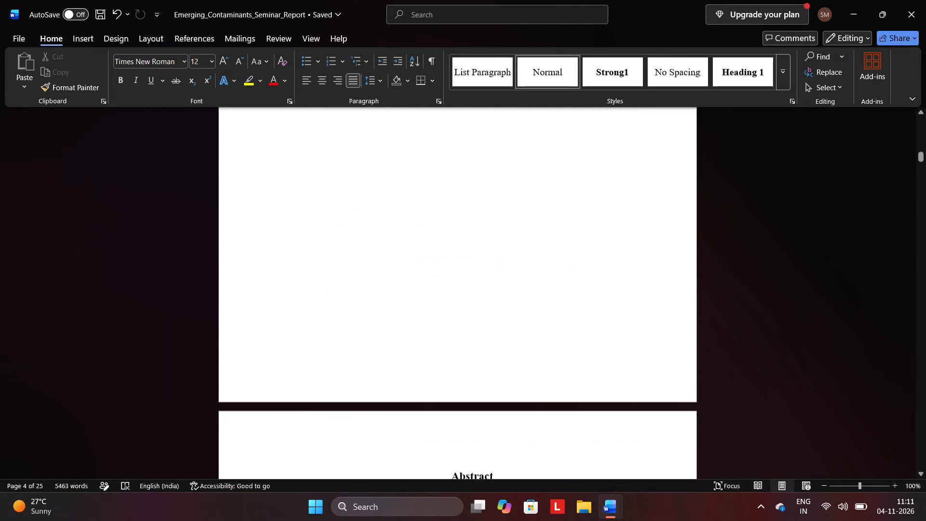
{"action": "key", "text": "Up"}
{"action": "key", "text": "Up"}
{"action": "key", "text": "Up"}
{"action": "key", "text": "Up"}
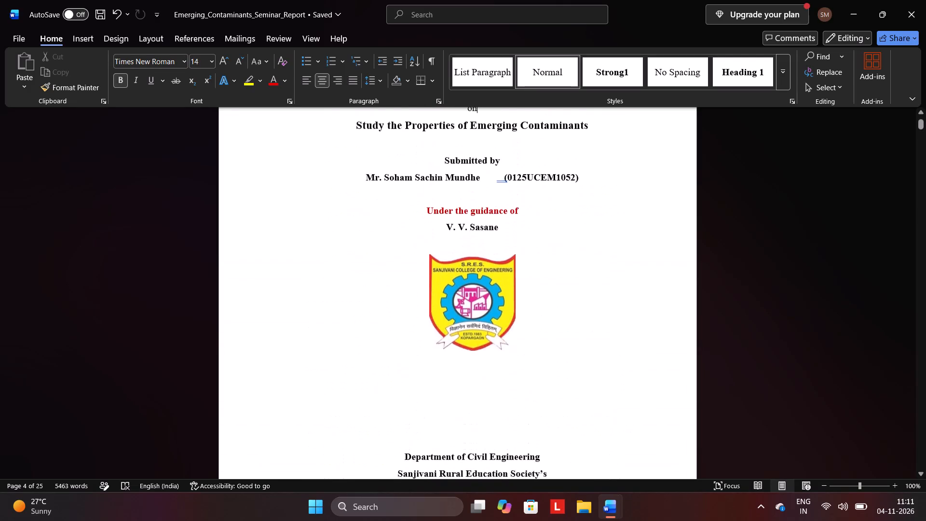
{"action": "key", "text": "Up"}
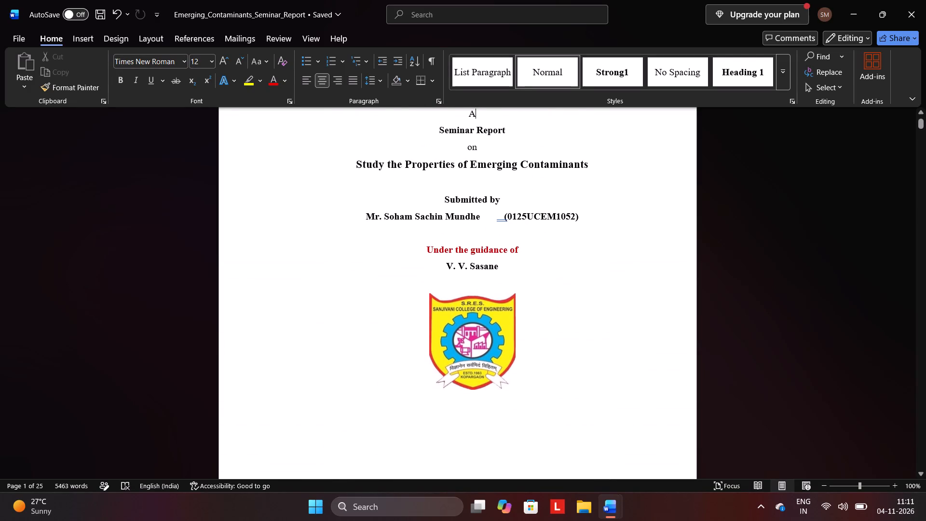
Examine the cover page, the certificate page and the start of the Acknowledgement.
{"action": "key", "text": "Down"}
{"action": "key", "text": "Down"}
{"action": "key", "text": "Down"}
{"action": "key", "text": "Down"}
{"action": "key", "text": "Down"}
{"action": "key", "text": "Down"}
{"action": "key", "text": "Down"}
{"action": "key", "text": "Down"}
{"action": "key", "text": "Down"}
{"action": "key", "text": "Down"}
{"action": "key", "text": "Down"}
{"action": "key", "text": "Down"}
{"action": "key", "text": "Down"}
{"action": "key", "text": "Down"}
{"action": "key", "text": "Down"}
{"action": "key", "text": "Down"}
{"action": "key", "text": "Down"}
{"action": "key", "text": "Down"}
{"action": "key", "text": "Down"}
{"action": "key", "text": "Down"}
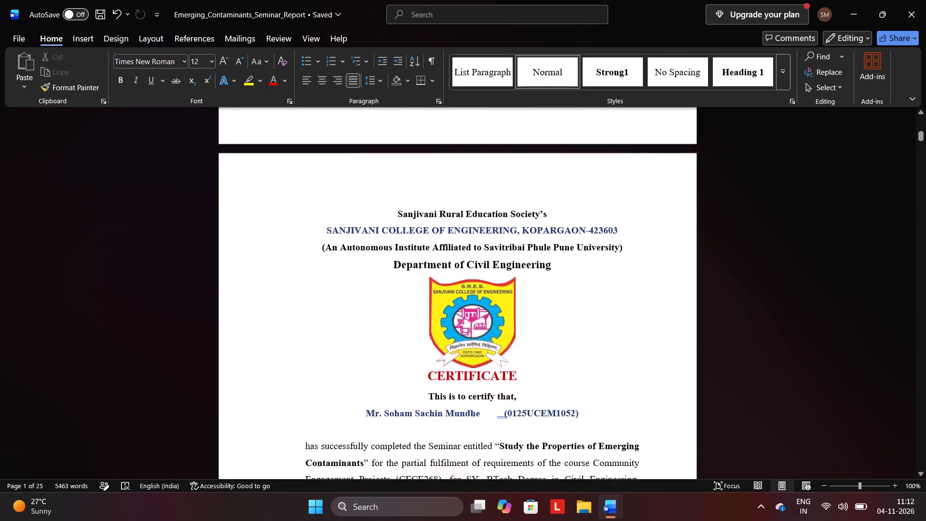
{"action": "key", "text": "Down"}
{"action": "key", "text": "Down"}
{"action": "key", "text": "Down"}
{"action": "key", "text": "Down"}
{"action": "key", "text": "Down"}
{"action": "key", "text": "Down"}
{"action": "key", "text": "Down"}
{"action": "key", "text": "Down"}
{"action": "key", "text": "Down"}
{"action": "key", "text": "Down"}
{"action": "key", "text": "Down"}
{"action": "key", "text": "Down"}
{"action": "key", "text": "Down"}
{"action": "key", "text": "Down"}
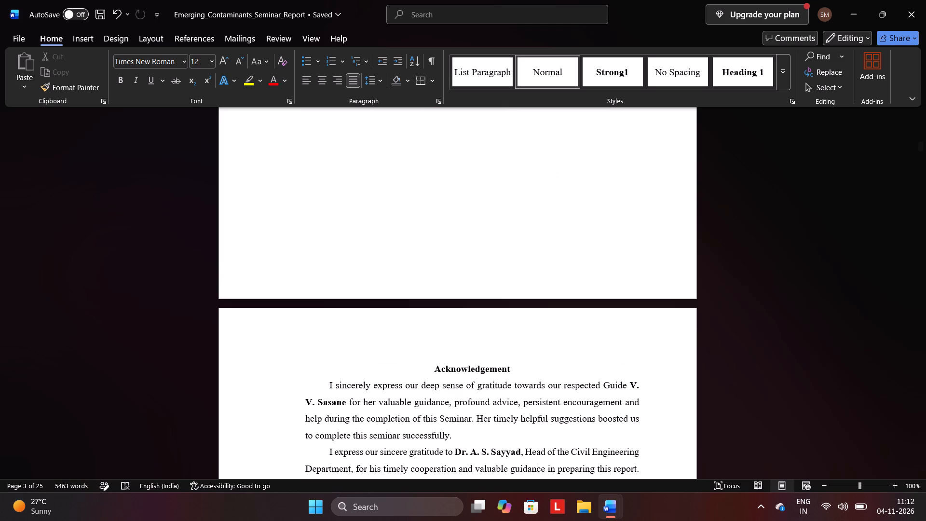
Delete the whole name, including its title, above "(Internal Co-Guide)" in the certificate page's signature table.
{"action": "scroll", "coordinate": [731, 211], "scroll_direction": "up", "scroll_amount": 2}
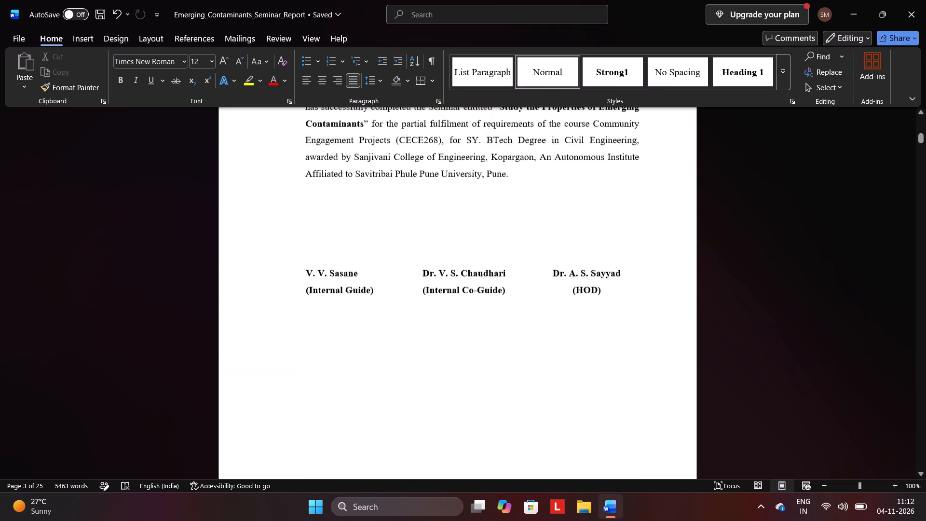
{"action": "scroll", "coordinate": [731, 211], "scroll_direction": "up", "scroll_amount": 2}
{"action": "scroll", "coordinate": [731, 211], "scroll_direction": "down", "scroll_amount": 2}
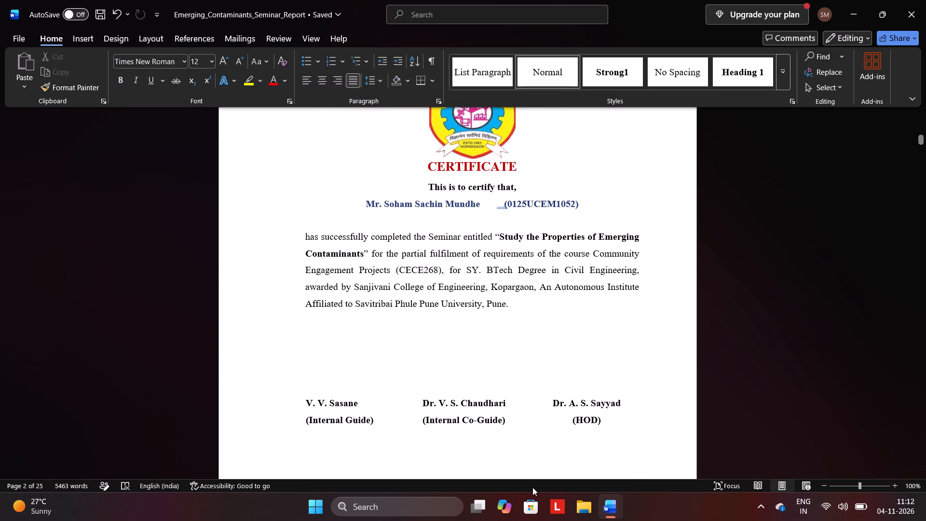
{"action": "left_click", "coordinate": [509, 403]}
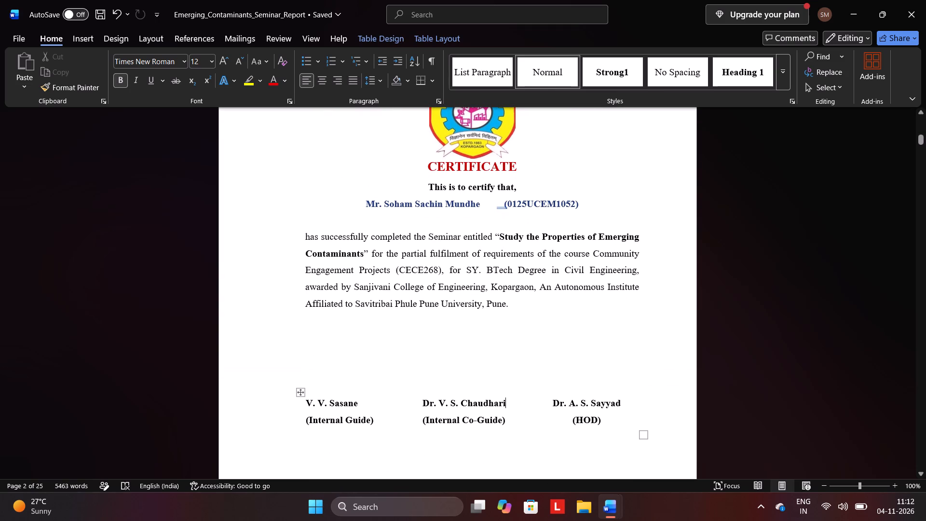
{"action": "key", "text": "BackSpace"}
{"action": "key", "text": "BackSpace"}
{"action": "key", "text": "BackSpace"}
{"action": "key", "text": "BackSpace"}
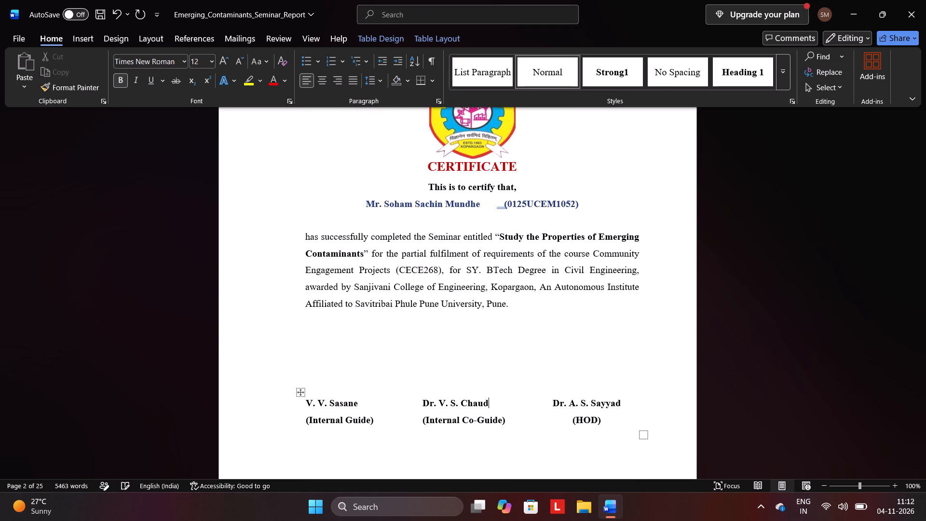
{"action": "key", "text": "BackSpace"}
{"action": "key", "text": "BackSpace"}
{"action": "key", "text": "BackSpace"}
{"action": "key", "text": "BackSpace"}
{"action": "key", "text": "BackSpace"}
{"action": "key", "text": "BackSpace"}
{"action": "key", "text": "BackSpace"}
{"action": "key", "text": "BackSpace"}
{"action": "key", "text": "BackSpace"}
{"action": "key", "text": "BackSpace"}
{"action": "key", "text": "BackSpace"}
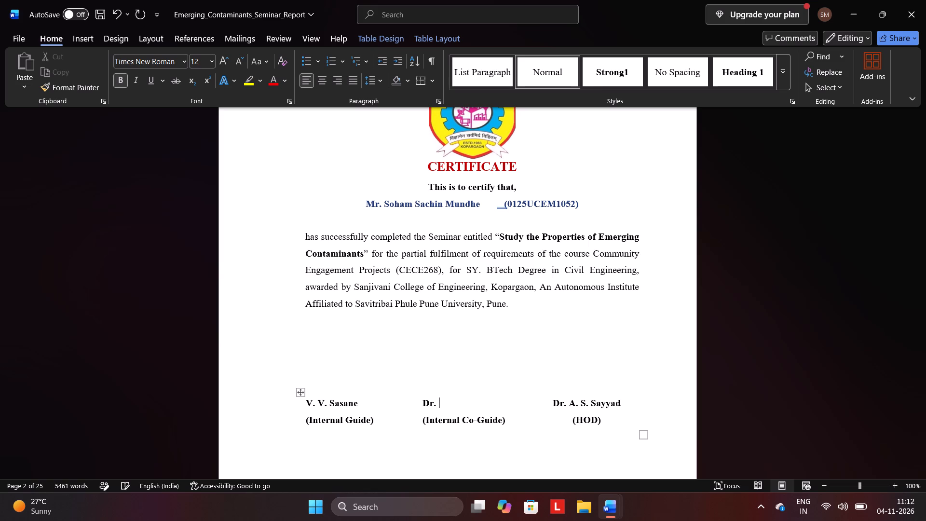
{"action": "key", "text": "BackSpace"}
{"action": "key", "text": "BackSpace"}
{"action": "key", "text": "BackSpace"}
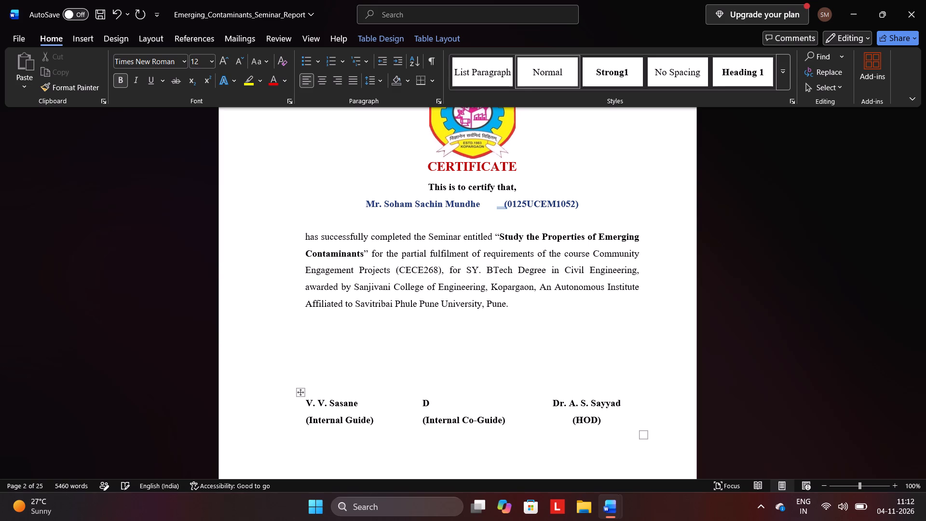
{"action": "key", "text": "BackSpace"}
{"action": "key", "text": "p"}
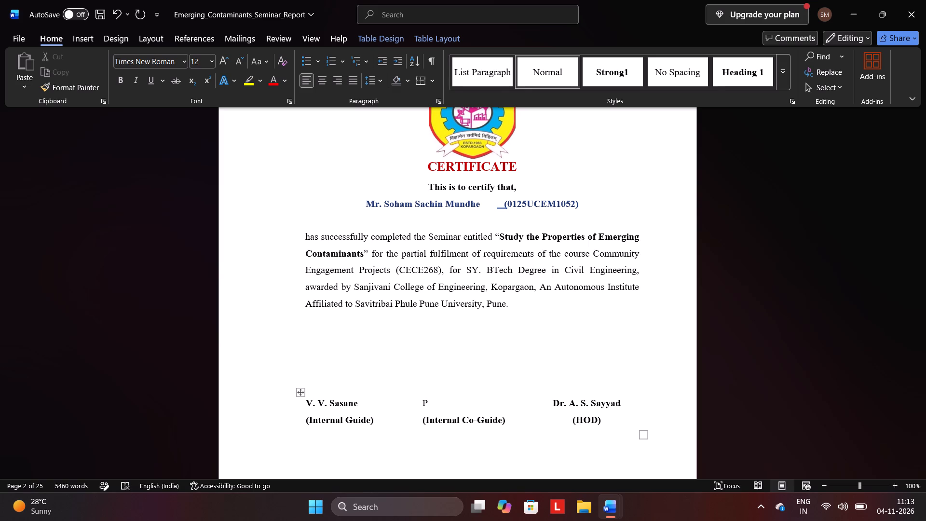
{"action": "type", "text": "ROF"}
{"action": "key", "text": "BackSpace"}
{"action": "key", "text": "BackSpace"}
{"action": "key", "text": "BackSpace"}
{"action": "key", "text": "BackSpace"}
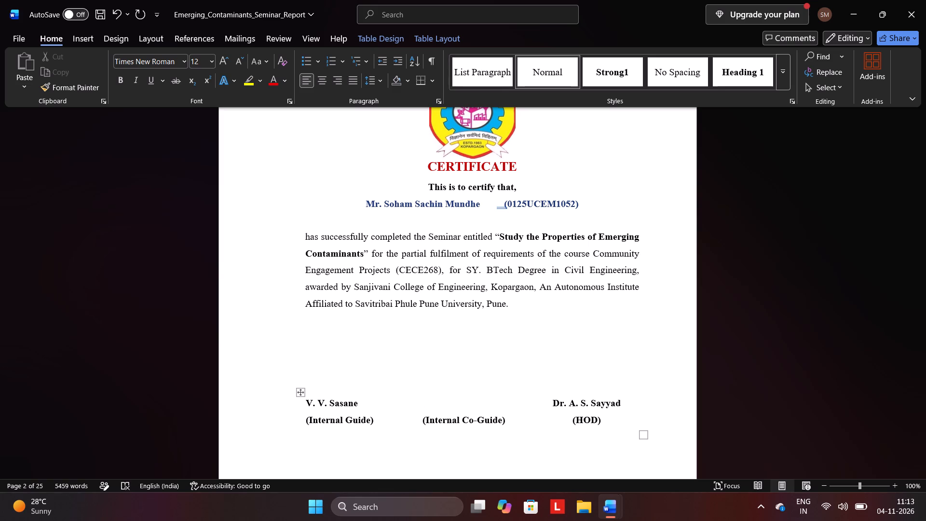
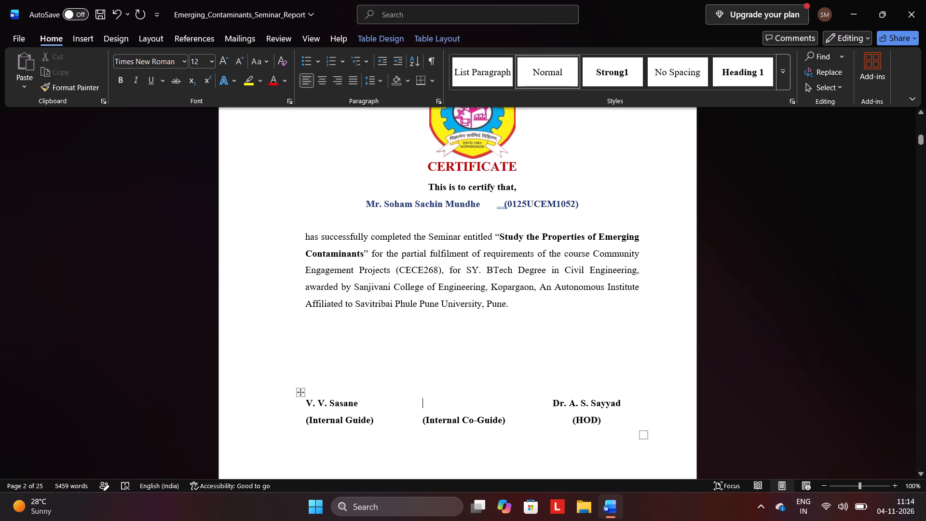
Place the insertion point in the empty name line above "(Internal Co-Guide)" in the certificate page's signature table.
{"action": "left_click", "coordinate": [500, 207]}
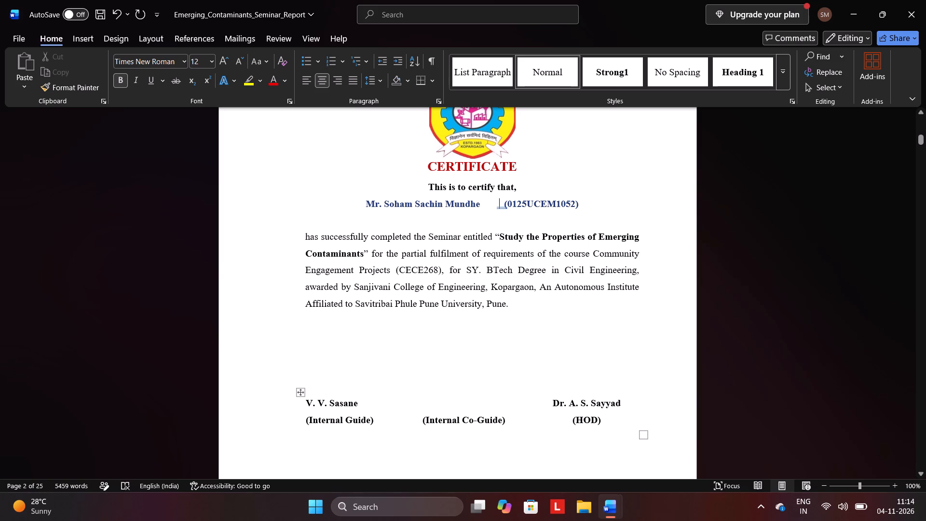
{"action": "left_click", "coordinate": [434, 404]}
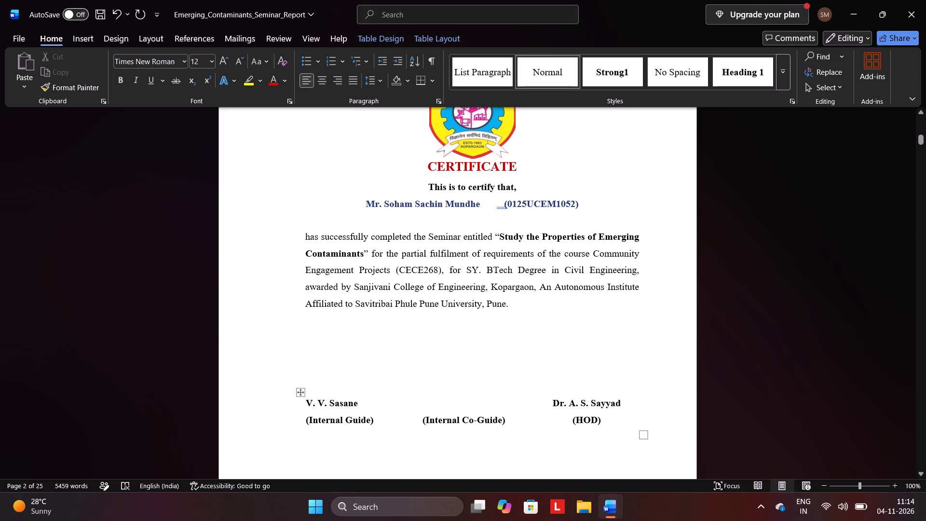
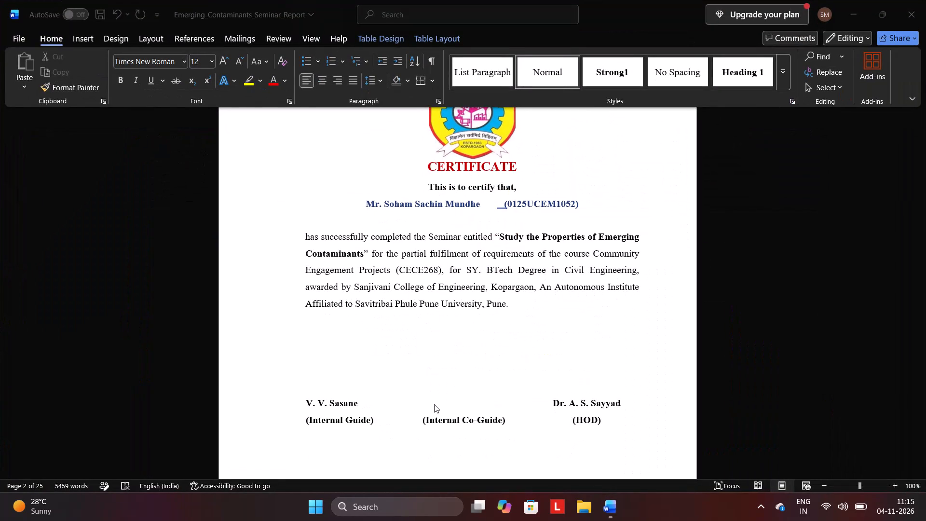
Enter the co-guide's full name, preceded by the title "Prof .", above "(Internal Co-Guide)" in the certificate's signature table.
{"action": "left_click", "coordinate": [434, 404]}
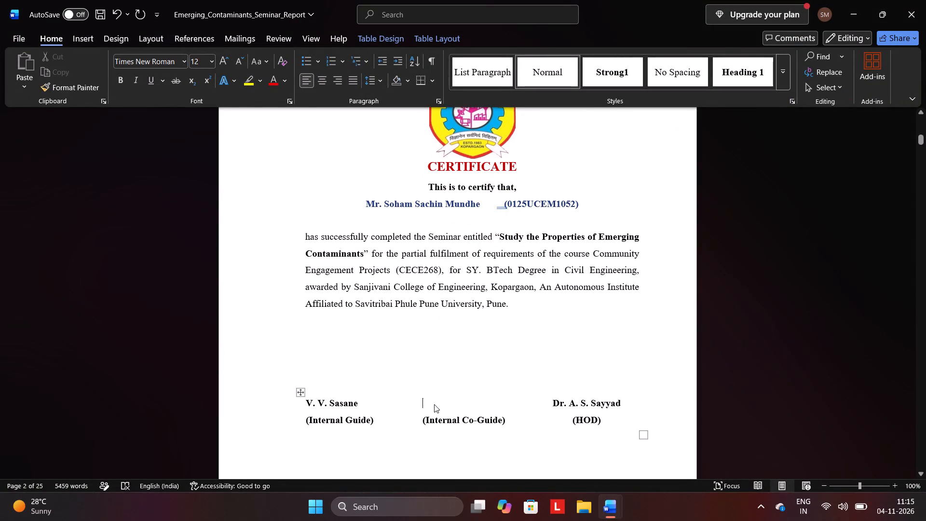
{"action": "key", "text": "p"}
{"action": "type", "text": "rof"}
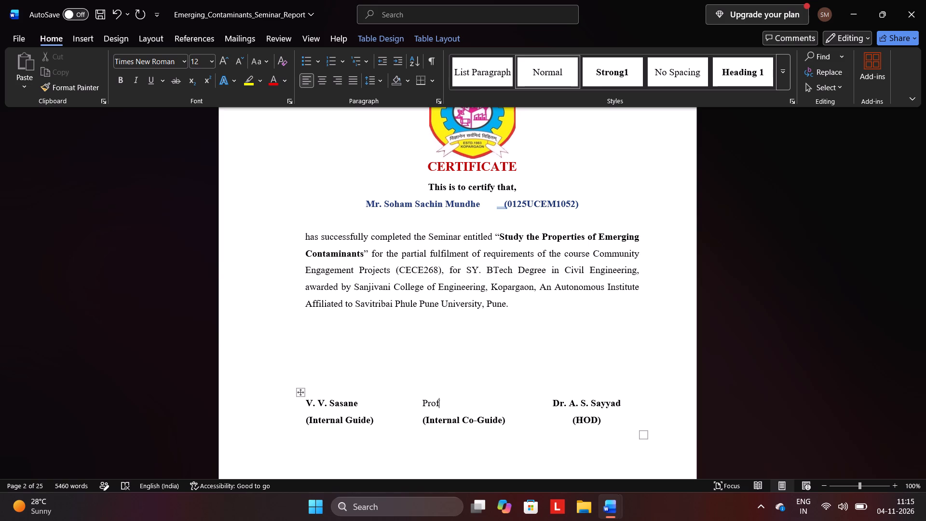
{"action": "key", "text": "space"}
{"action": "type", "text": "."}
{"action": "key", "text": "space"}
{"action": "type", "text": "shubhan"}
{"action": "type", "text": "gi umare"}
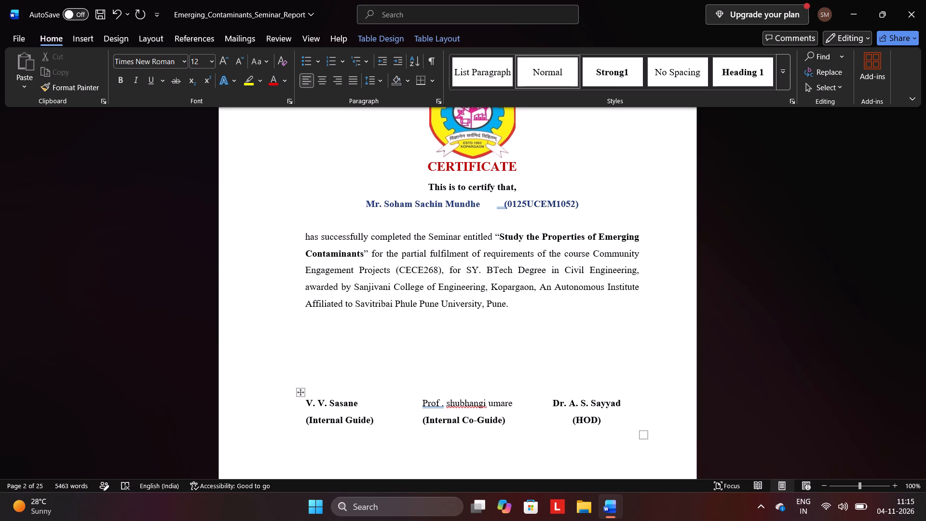
Capitalise the first letters of the co-guide's first name and surname in the signature table.
{"action": "left_click", "coordinate": [493, 405]}
{"action": "key", "text": "BackSpace"}
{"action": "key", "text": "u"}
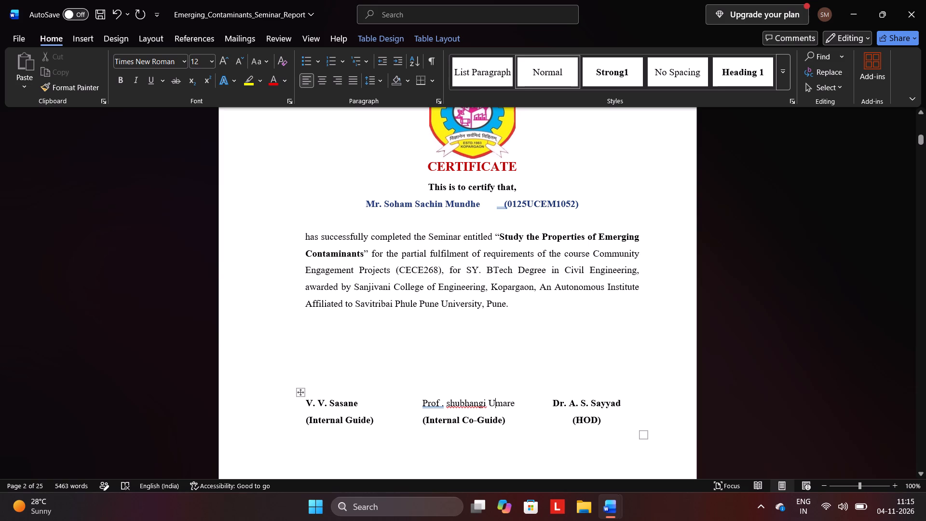
{"action": "left_click", "coordinate": [450, 400]}
{"action": "key", "text": "BackSpace"}
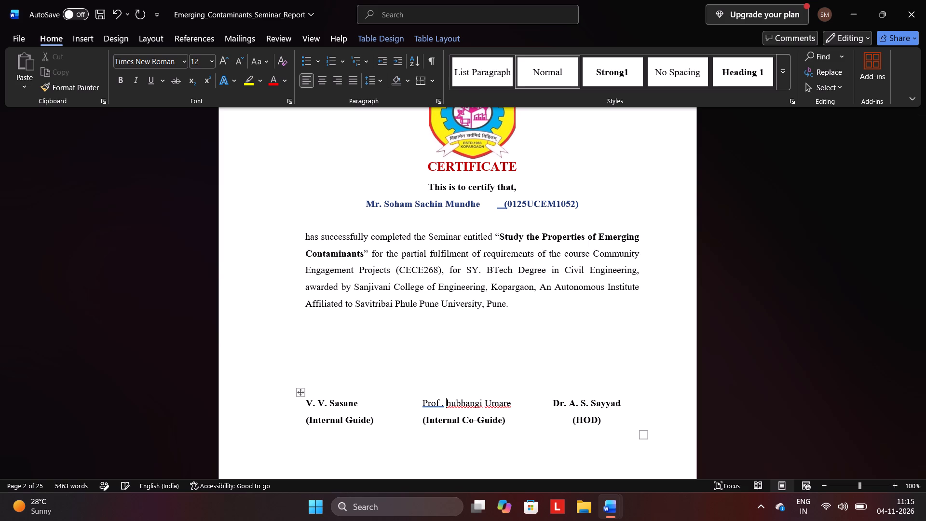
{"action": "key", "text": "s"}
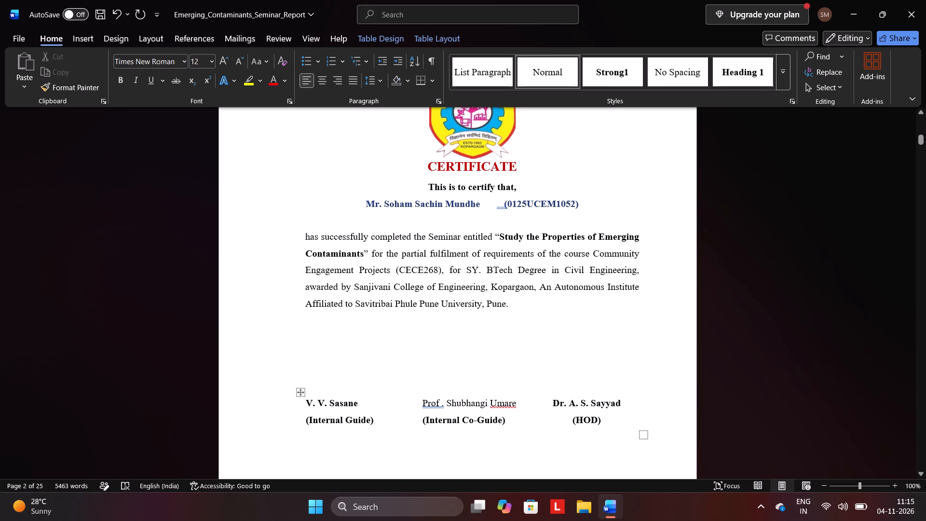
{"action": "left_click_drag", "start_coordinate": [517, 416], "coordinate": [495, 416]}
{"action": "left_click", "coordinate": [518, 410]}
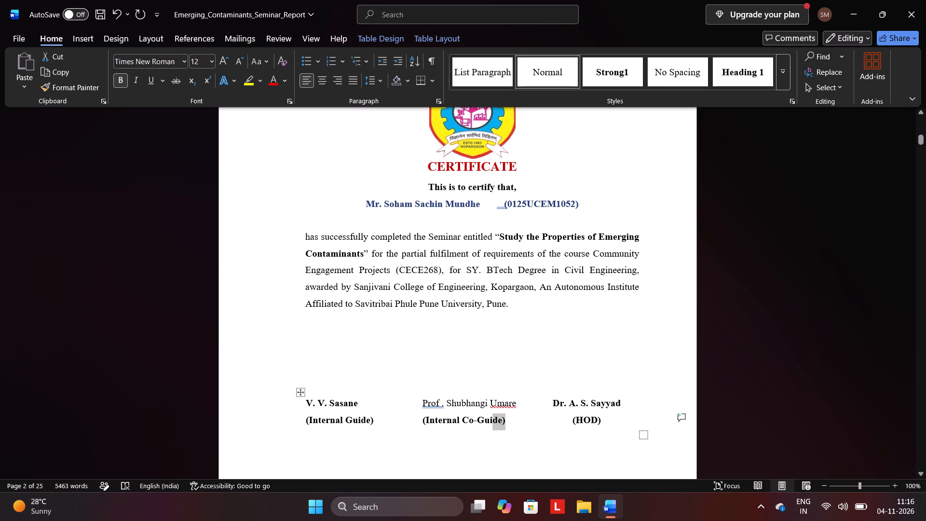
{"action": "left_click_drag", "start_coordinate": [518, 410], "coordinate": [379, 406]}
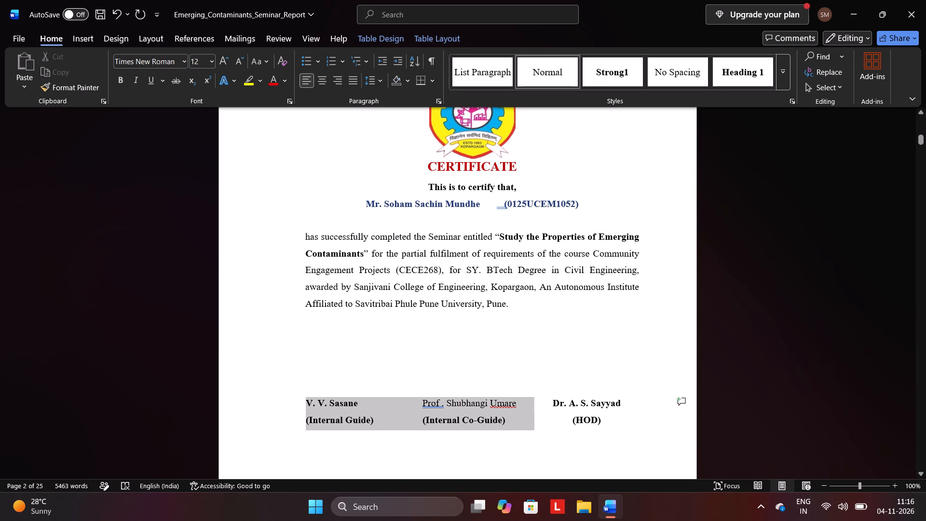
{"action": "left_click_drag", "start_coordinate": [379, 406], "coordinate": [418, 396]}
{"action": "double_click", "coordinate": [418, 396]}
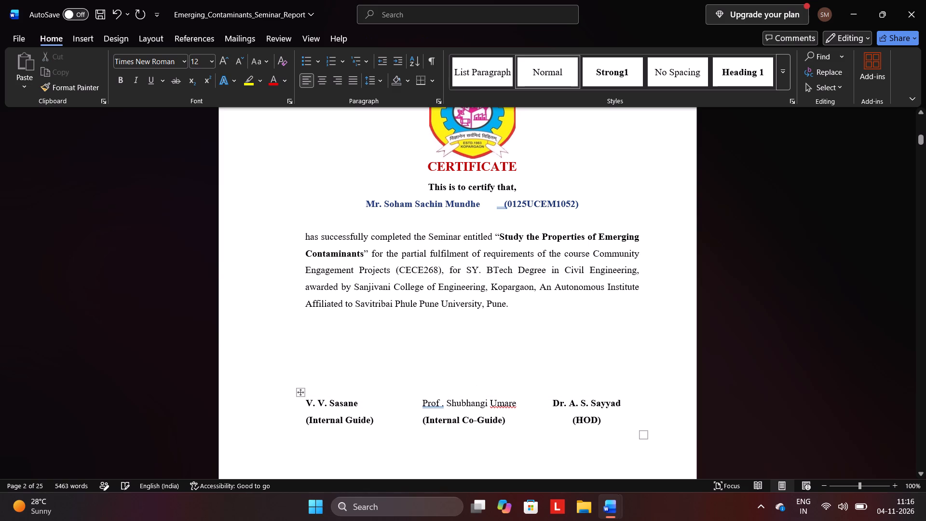
Adjust the column boundary between the internal guide and co-guide cells, placing the co-guide column slightly closer to the guide's name.
{"action": "left_click_drag", "start_coordinate": [421, 404], "coordinate": [435, 407]}
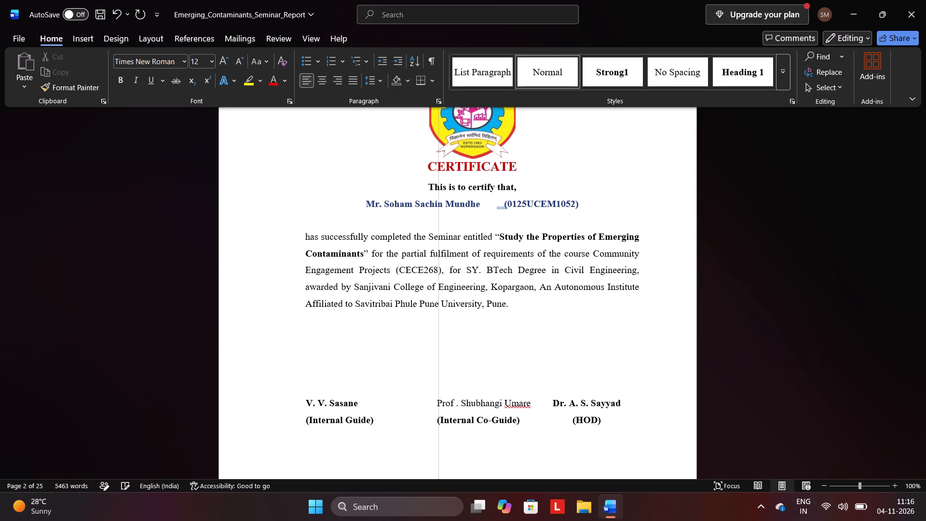
{"action": "left_click_drag", "start_coordinate": [435, 407], "coordinate": [430, 408]}
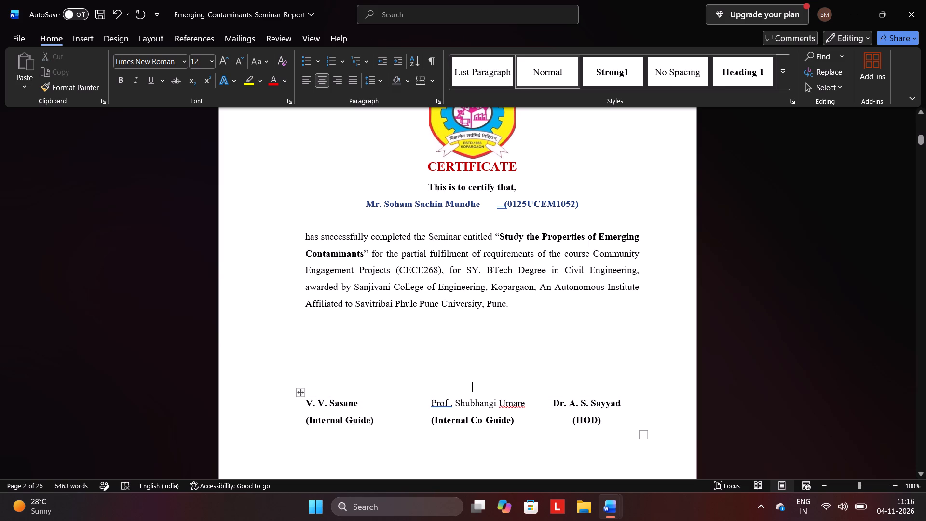
{"action": "left_click", "coordinate": [430, 405]}
{"action": "left_click_drag", "start_coordinate": [430, 405], "coordinate": [423, 406]}
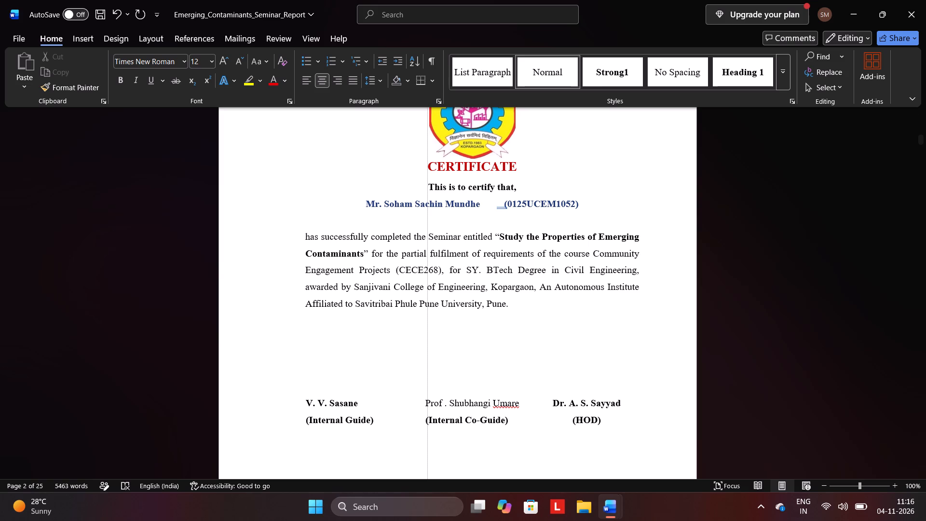
{"action": "left_click_drag", "start_coordinate": [423, 406], "coordinate": [419, 406]}
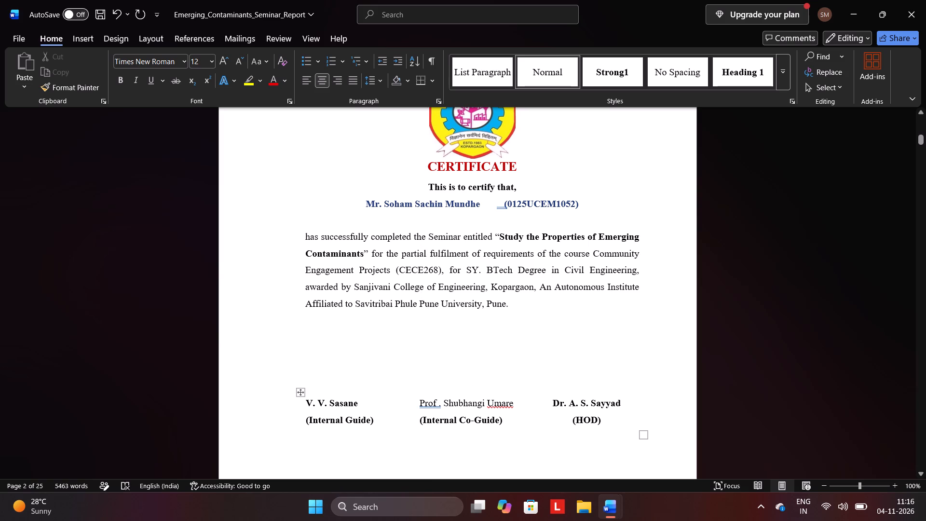
Make the co-guide's name and title bold in the signature table.
{"action": "left_click", "coordinate": [515, 399]}
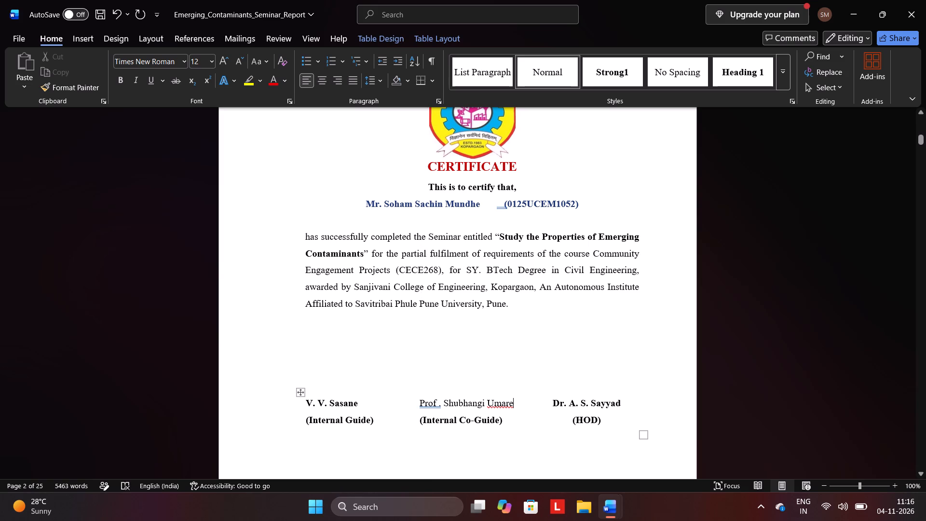
{"action": "left_click_drag", "start_coordinate": [515, 401], "coordinate": [428, 408]}
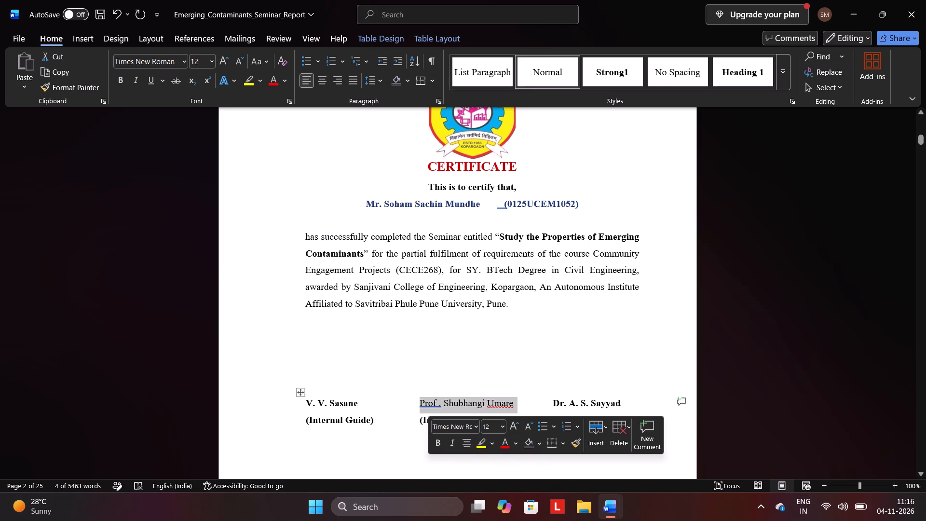
{"action": "left_click", "coordinate": [780, 334]}
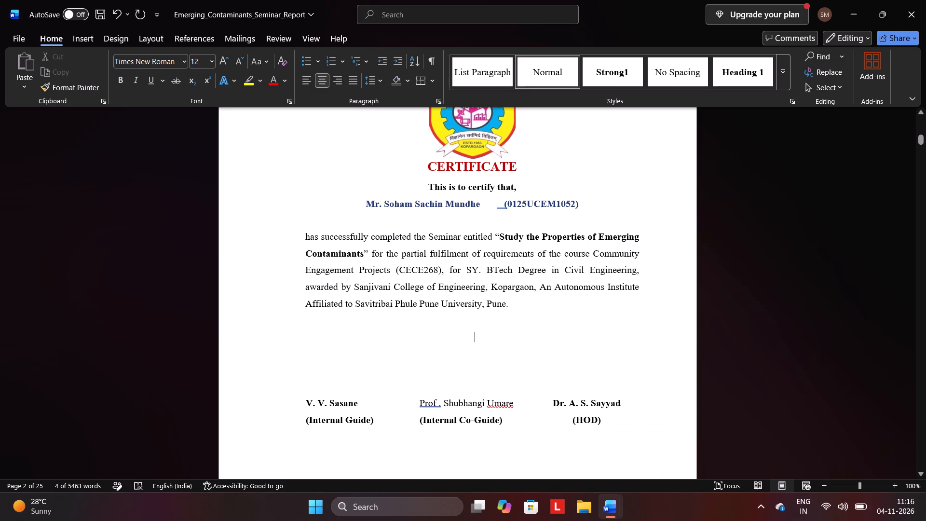
{"action": "left_click_drag", "start_coordinate": [514, 403], "coordinate": [408, 402]}
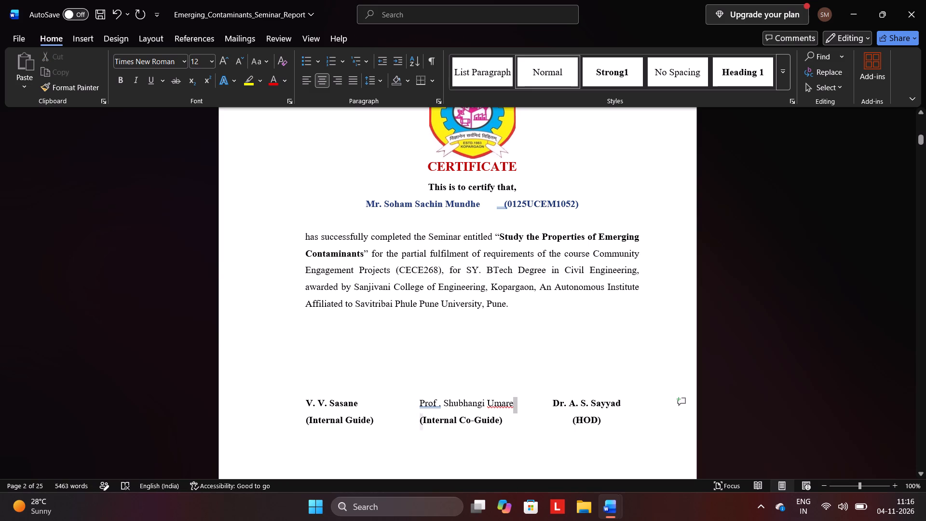
{"action": "left_click_drag", "start_coordinate": [408, 402], "coordinate": [420, 402]}
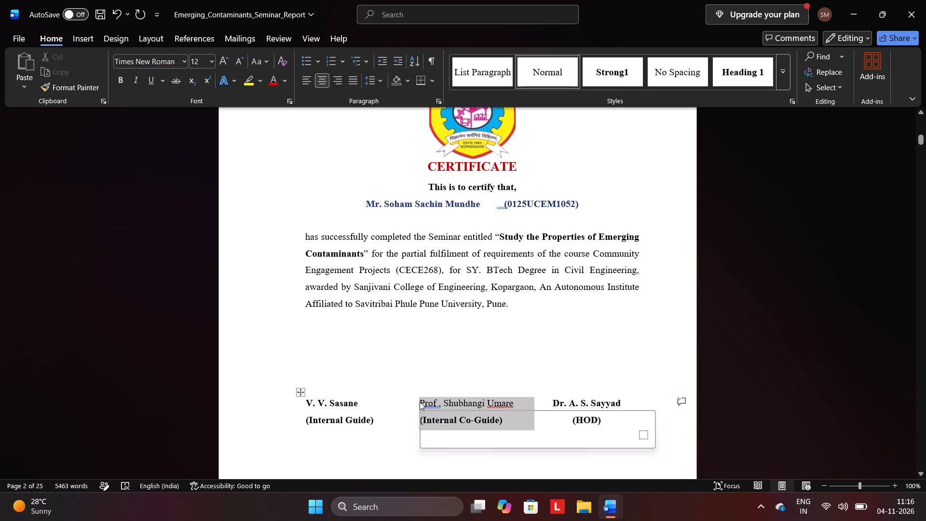
{"action": "left_click", "coordinate": [431, 437]}
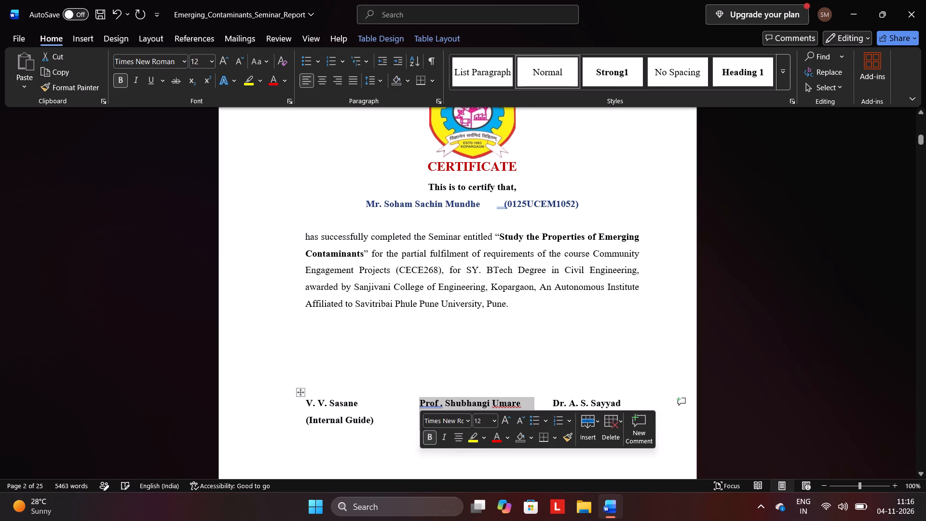
{"action": "left_click", "coordinate": [812, 320]}
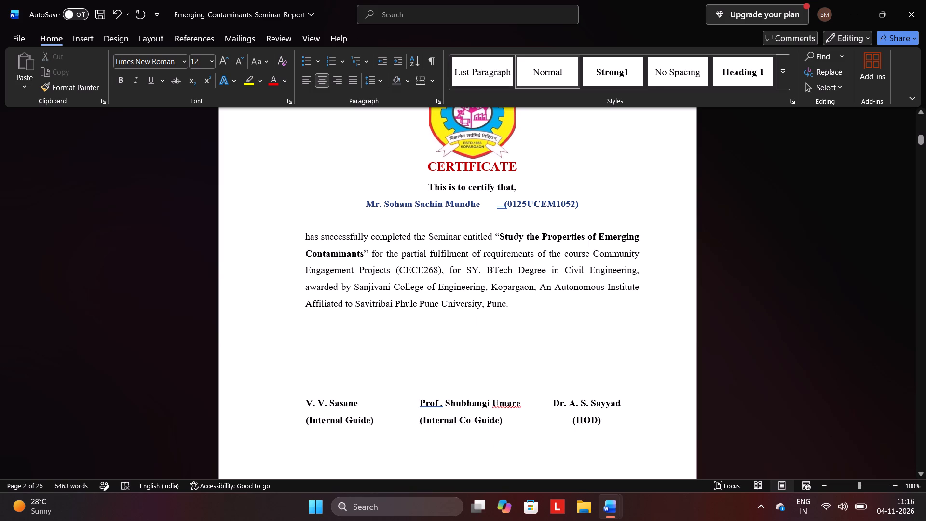
{"action": "left_click", "coordinate": [749, 355]}
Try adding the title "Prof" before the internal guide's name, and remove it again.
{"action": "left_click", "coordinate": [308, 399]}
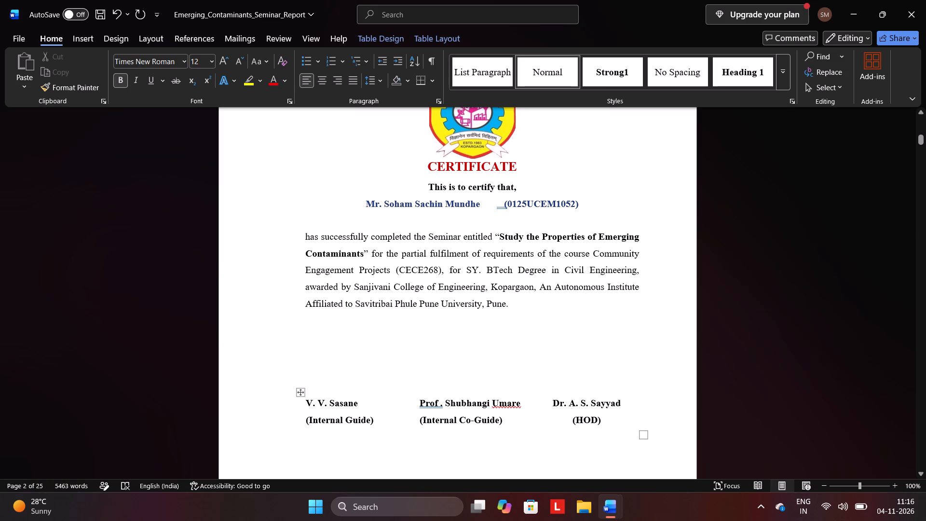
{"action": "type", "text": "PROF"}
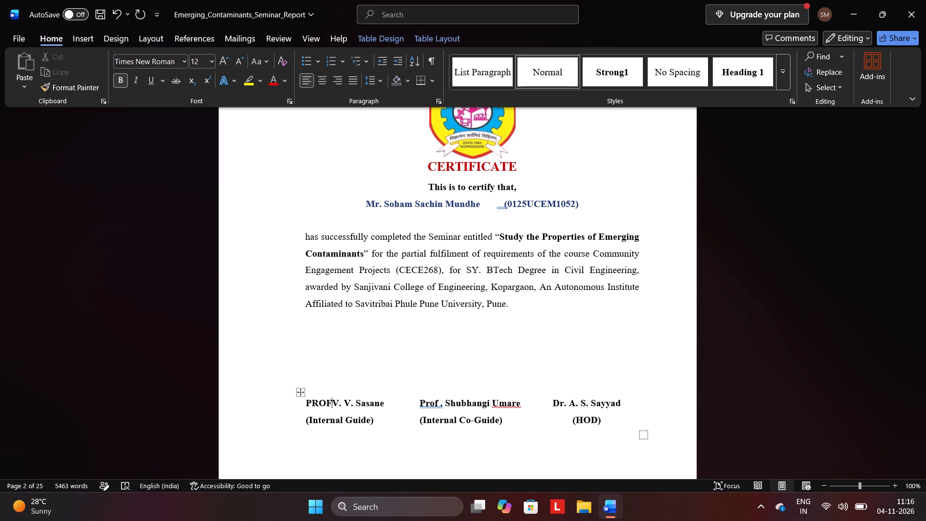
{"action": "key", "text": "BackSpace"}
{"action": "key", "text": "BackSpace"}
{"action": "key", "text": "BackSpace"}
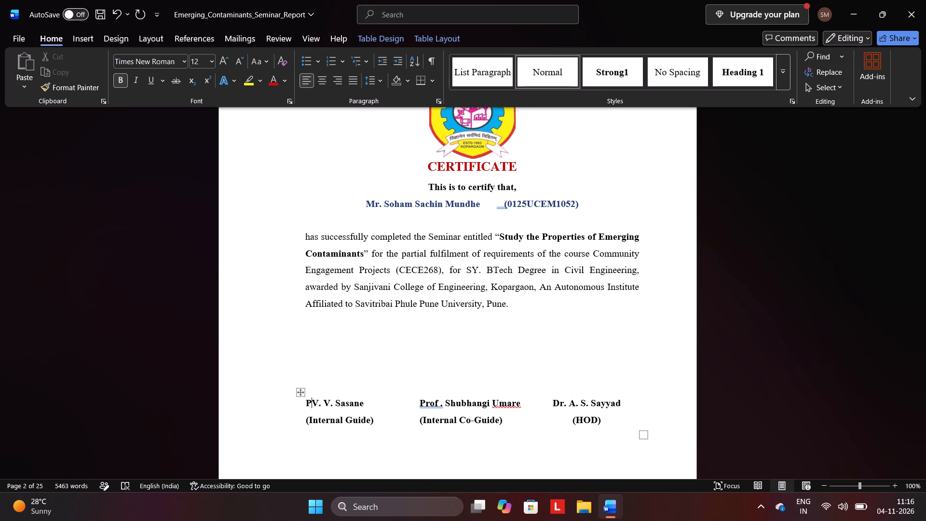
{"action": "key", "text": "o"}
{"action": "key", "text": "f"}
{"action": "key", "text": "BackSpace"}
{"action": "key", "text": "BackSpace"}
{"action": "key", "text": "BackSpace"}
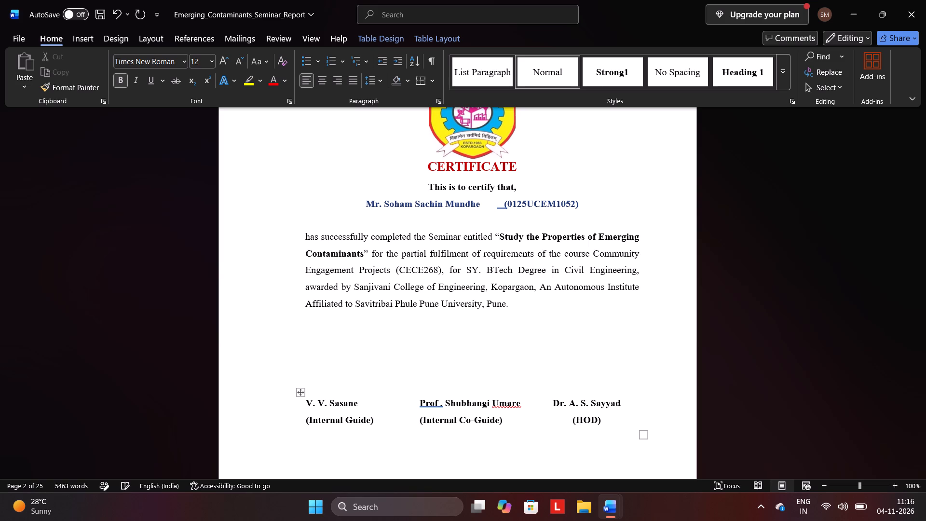
Add the title "DR." in capitals directly before the internal guide's name.
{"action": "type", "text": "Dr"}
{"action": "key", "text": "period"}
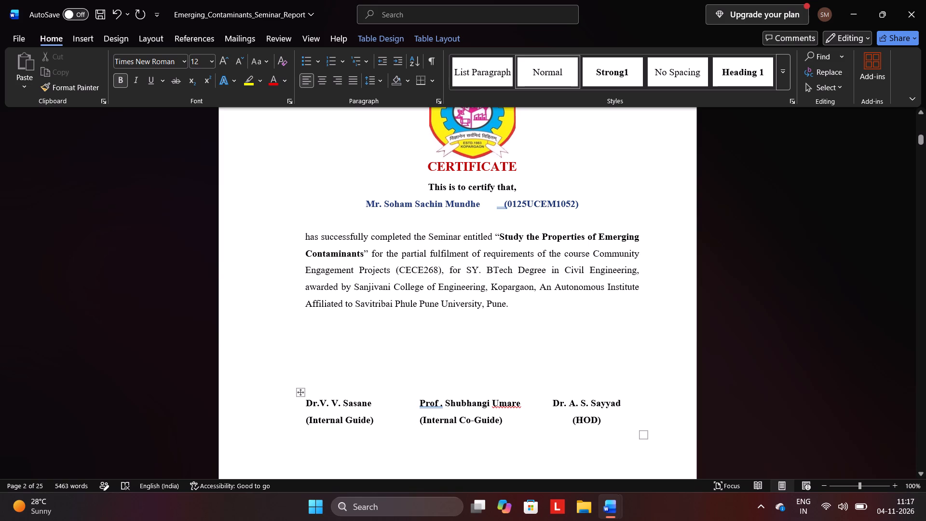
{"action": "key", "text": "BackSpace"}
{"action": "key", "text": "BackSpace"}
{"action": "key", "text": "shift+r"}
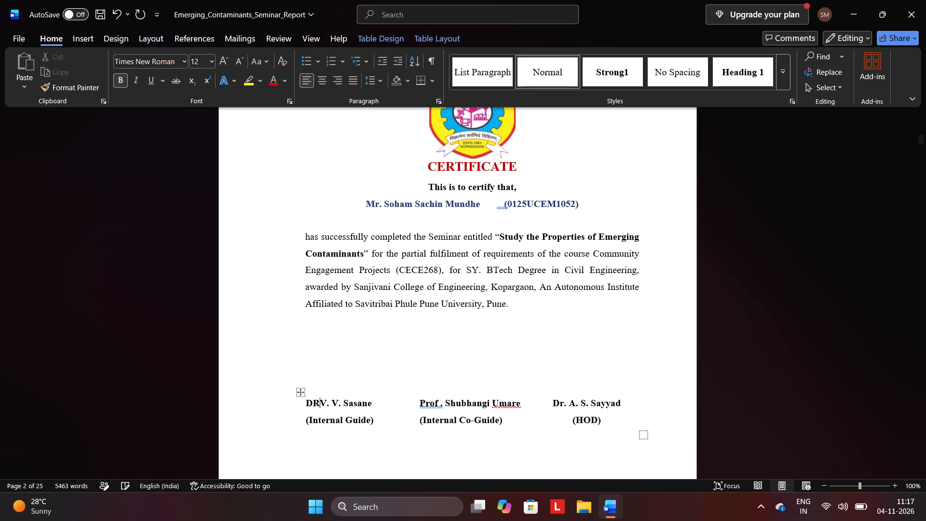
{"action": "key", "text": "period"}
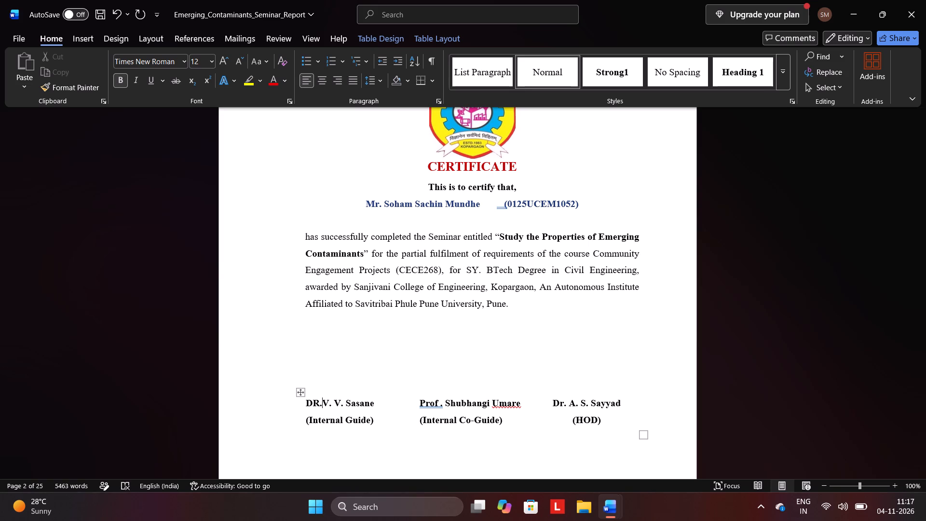
Remove the space between the internal guide's two initials.
{"action": "left_click", "coordinate": [334, 404]}
{"action": "key", "text": "BackSpace"}
Save the edited Emerging_Contaminants_Seminar_Report document under its existing name.
{"action": "left_click", "coordinate": [843, 370]}
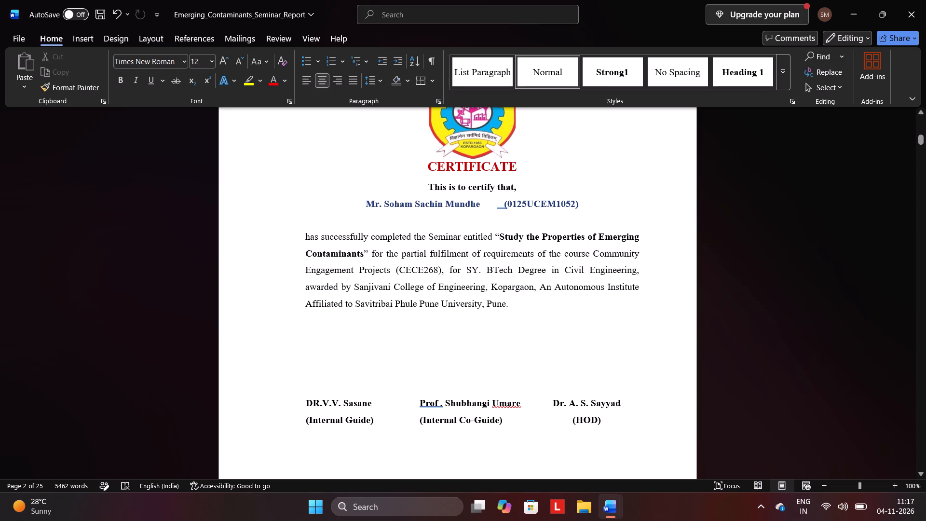
{"action": "left_click", "coordinate": [94, 15]}
{"action": "left_click", "coordinate": [94, 15]}
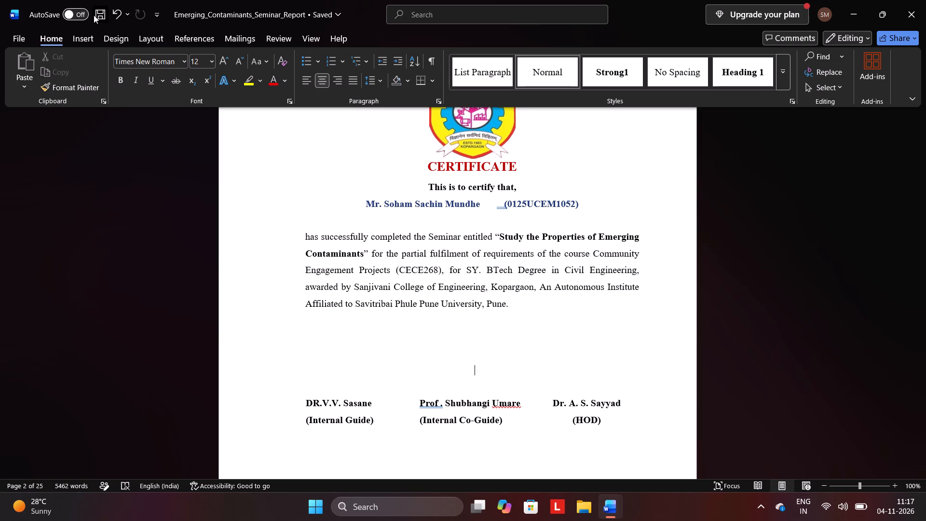
{"action": "left_click", "coordinate": [99, 14]}
{"action": "left_click", "coordinate": [99, 14]}
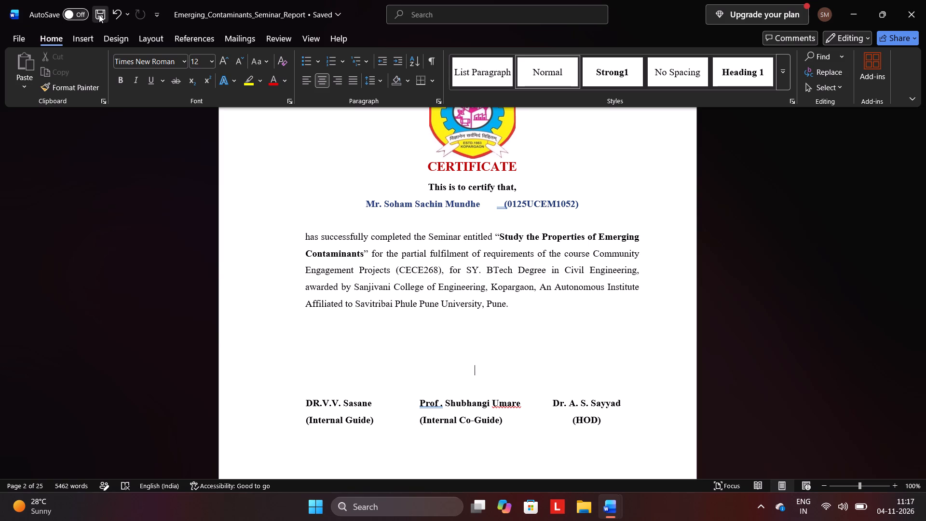
{"action": "double_click", "coordinate": [99, 14]}
{"action": "left_click", "coordinate": [27, 204]}
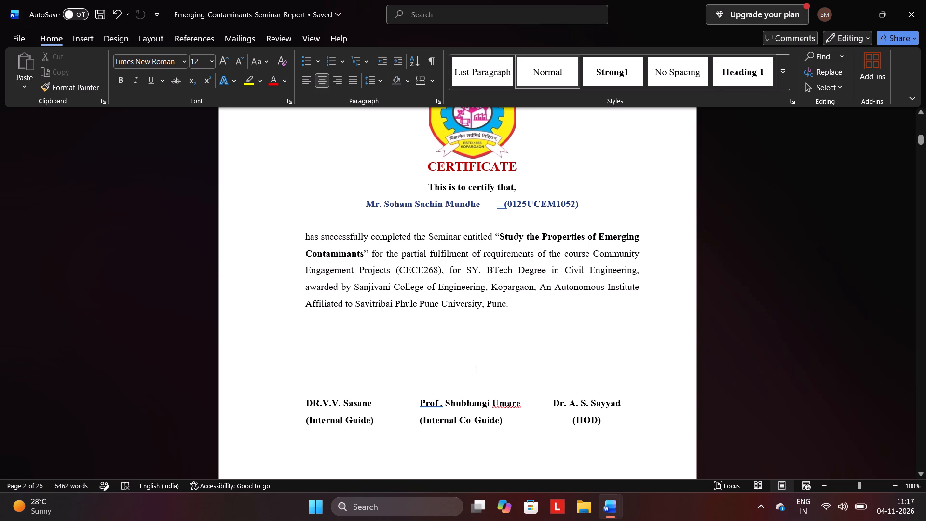
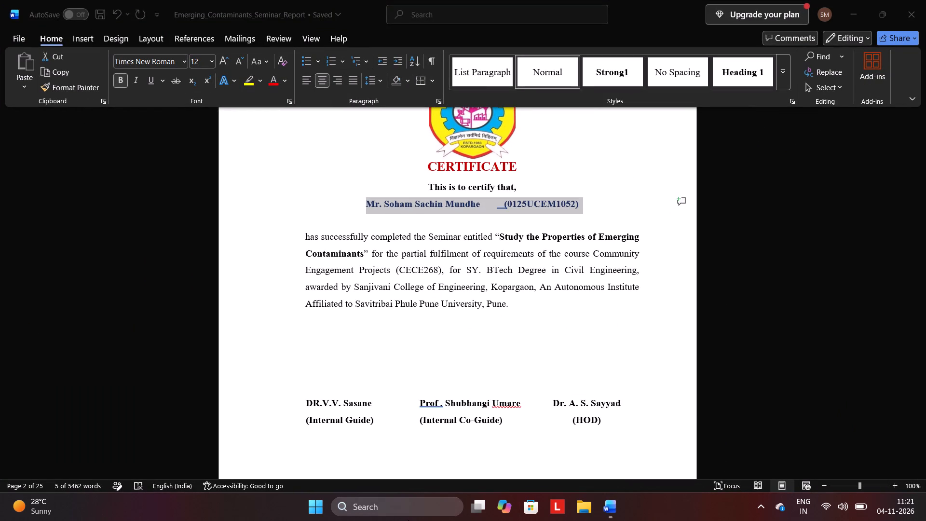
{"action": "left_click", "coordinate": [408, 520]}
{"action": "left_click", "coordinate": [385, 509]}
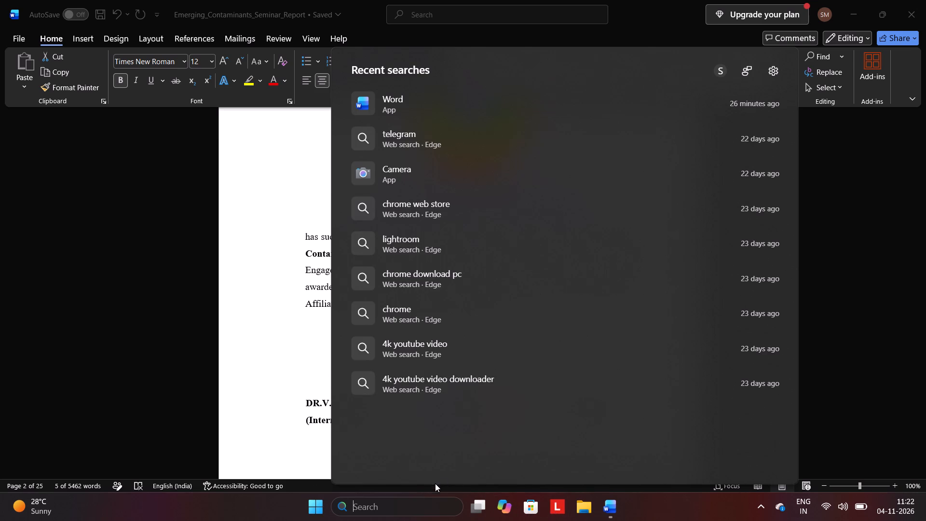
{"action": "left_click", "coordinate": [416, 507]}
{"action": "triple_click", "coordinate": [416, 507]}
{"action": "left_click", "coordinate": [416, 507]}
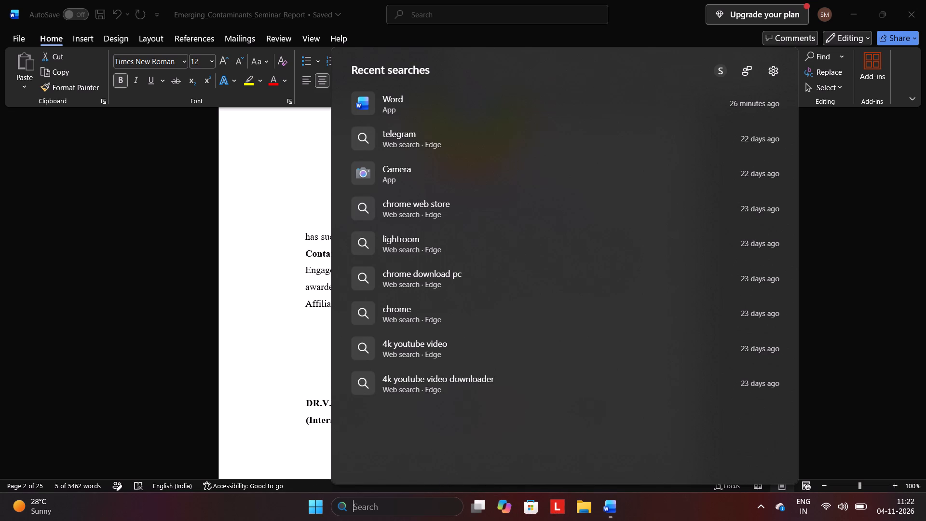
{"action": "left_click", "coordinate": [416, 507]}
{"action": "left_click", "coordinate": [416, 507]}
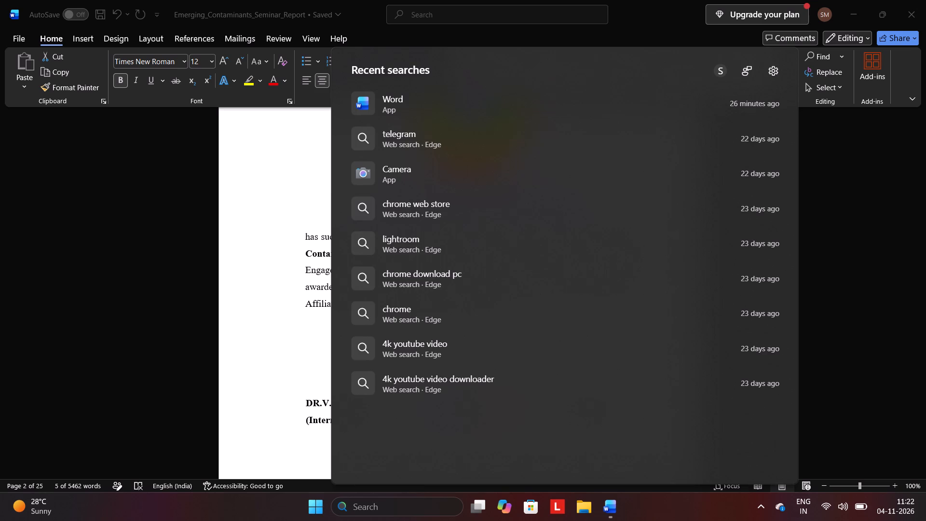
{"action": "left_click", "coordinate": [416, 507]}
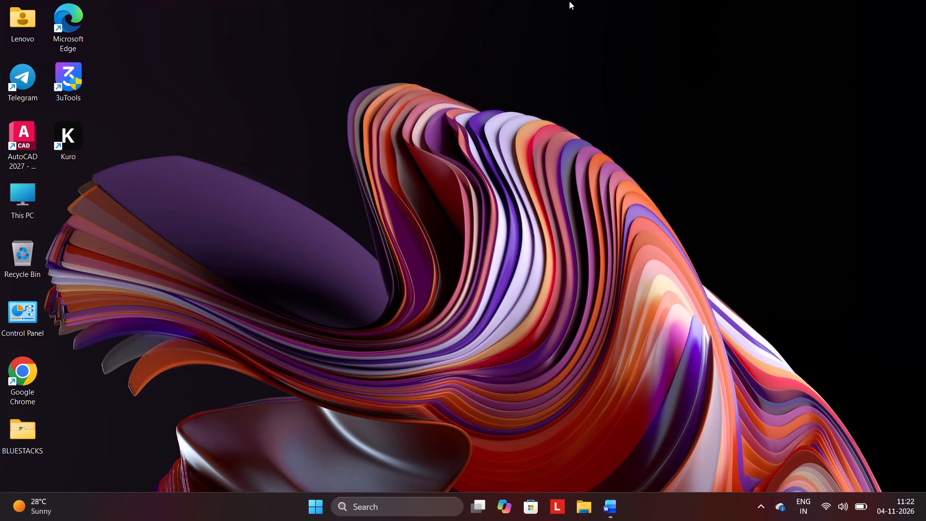
Open the recent web search for "chrome web store" from the Windows search history in Edge.
{"action": "left_click", "coordinate": [388, 507]}
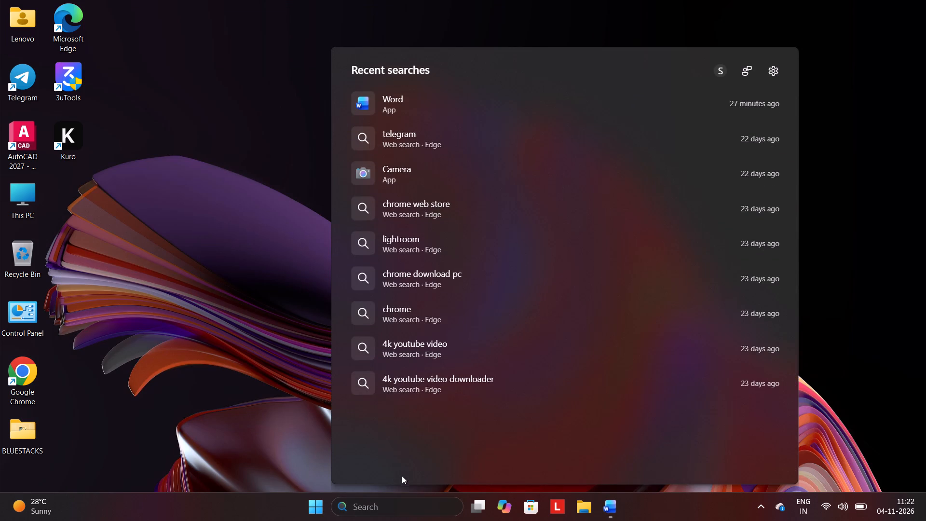
{"action": "left_click", "coordinate": [468, 207]}
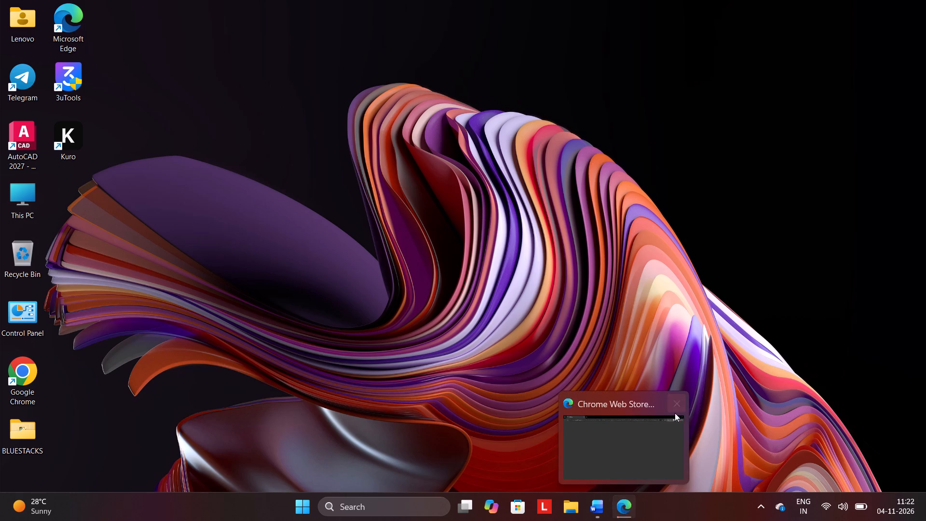
Close the Edge browser window showing the Chrome Web Store search.
{"action": "left_click", "coordinate": [676, 411]}
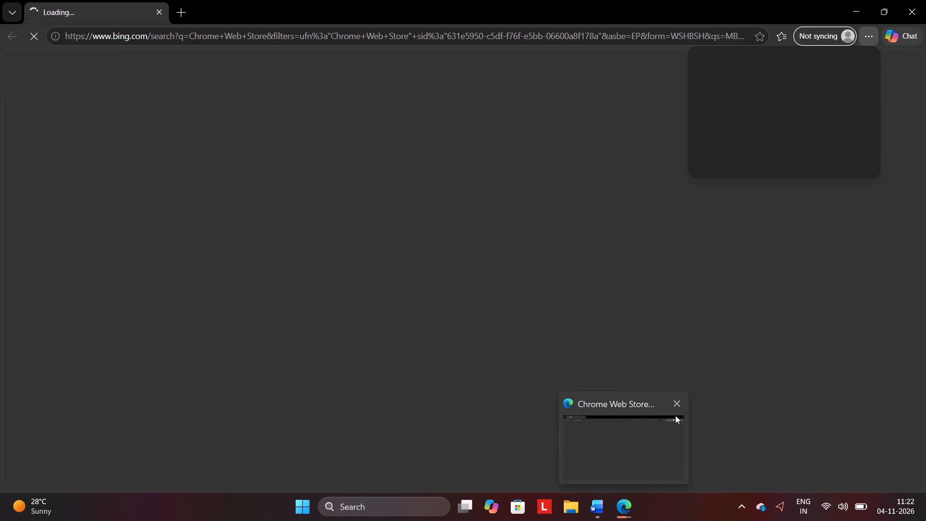
{"action": "left_click", "coordinate": [676, 408]}
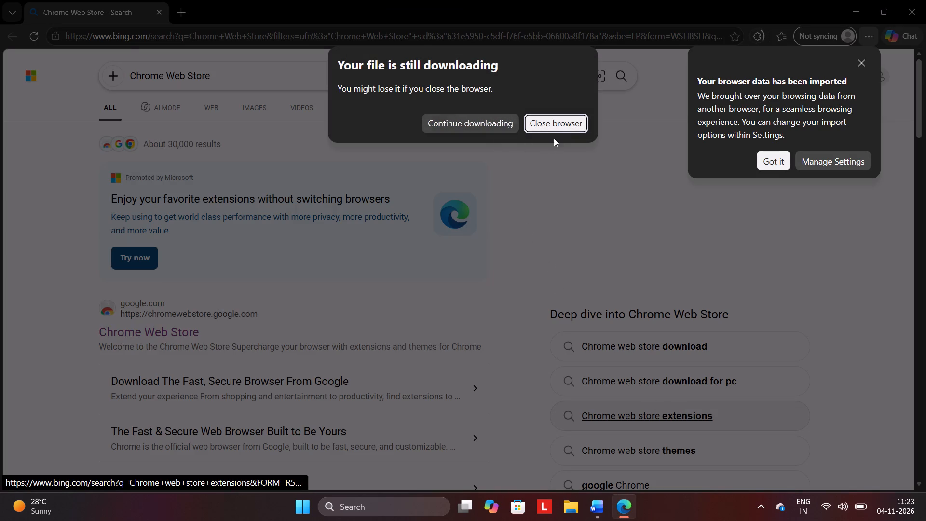
Close the Edge browser, abandoning the file download still in progress.
{"action": "left_click", "coordinate": [558, 126]}
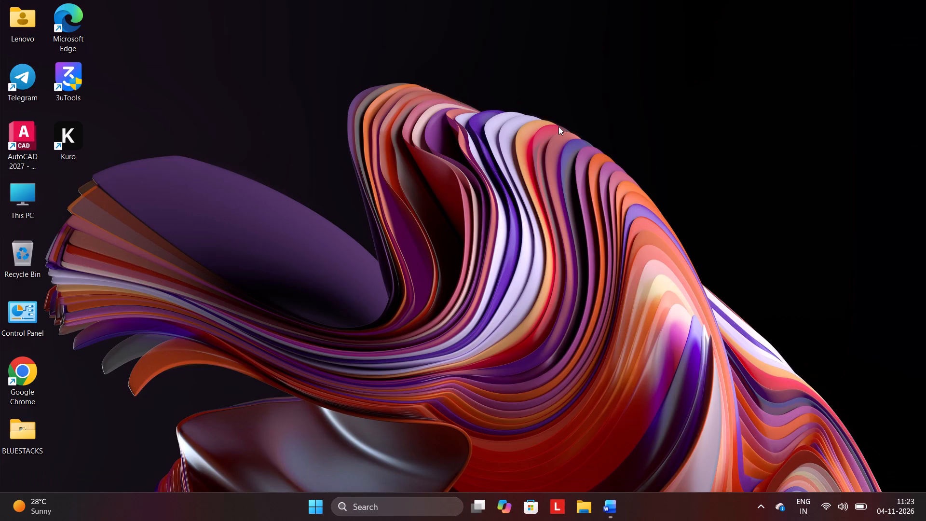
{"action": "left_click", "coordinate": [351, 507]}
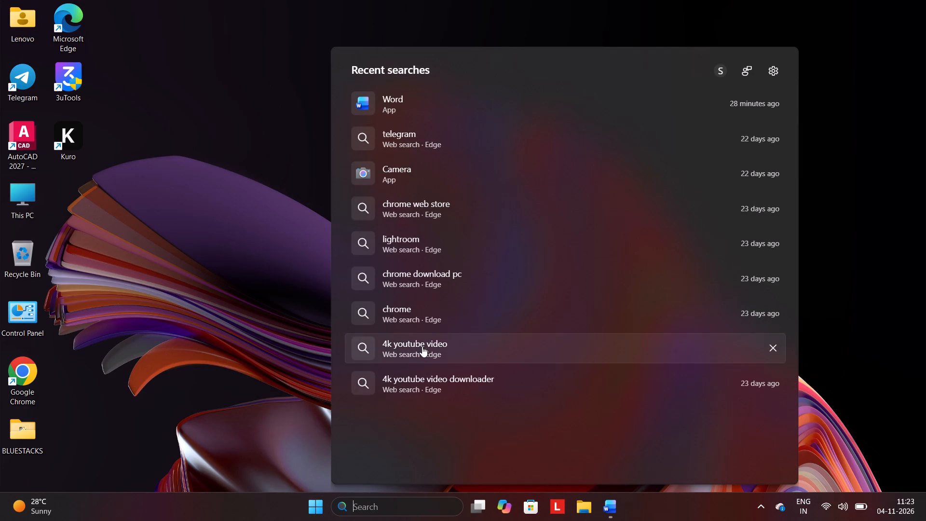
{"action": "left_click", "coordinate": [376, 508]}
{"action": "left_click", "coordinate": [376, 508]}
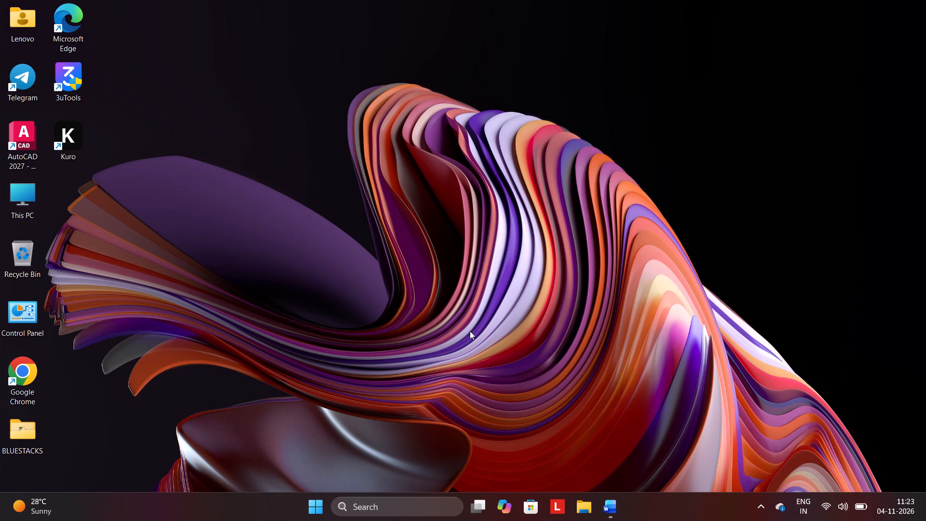
Show an overview of all open windows, including the Word documents.
{"action": "scroll", "coordinate": [470, 331], "scroll_direction": "down", "scroll_amount": 3}
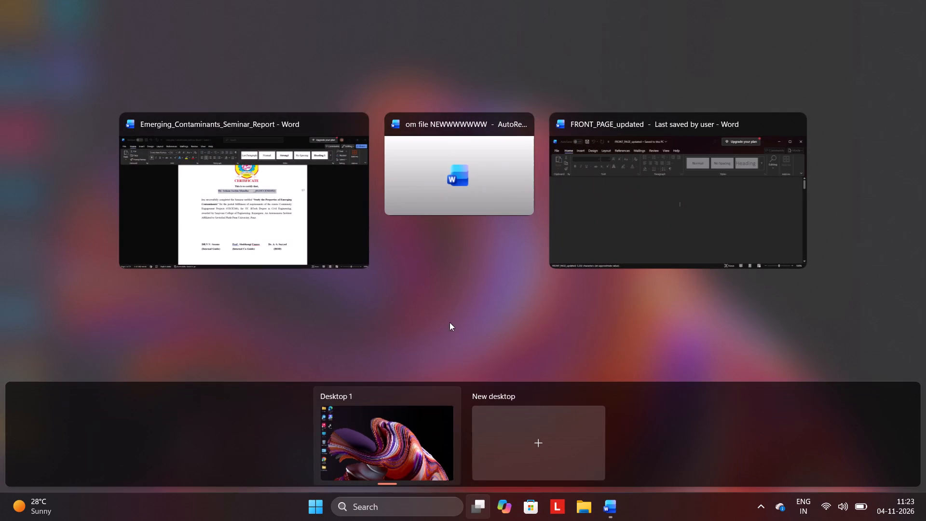
Switch to the Emerging_Contaminants_Seminar_Report document in Word and go back to its title page.
{"action": "left_click", "coordinate": [343, 231]}
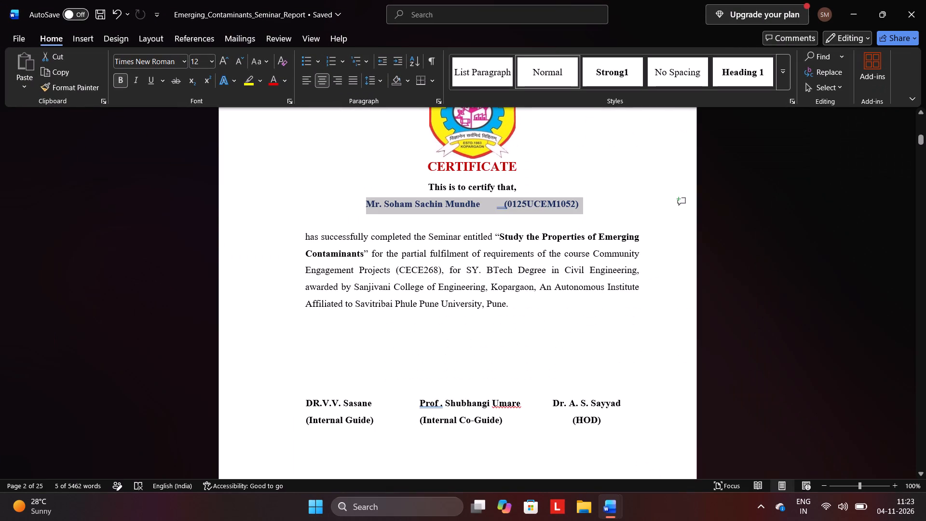
{"action": "left_click", "coordinate": [898, 346]}
{"action": "scroll", "coordinate": [898, 346], "scroll_direction": "up", "scroll_amount": 7}
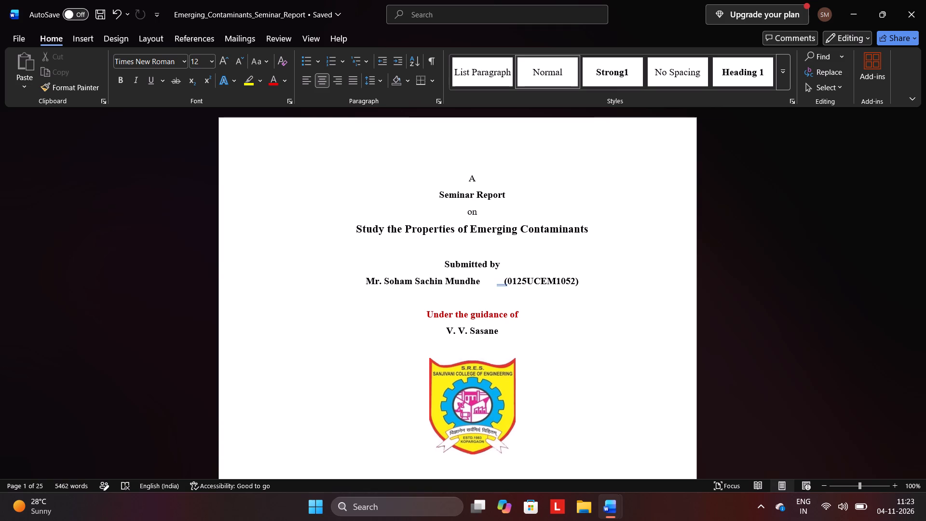
{"action": "left_click", "coordinate": [898, 346]}
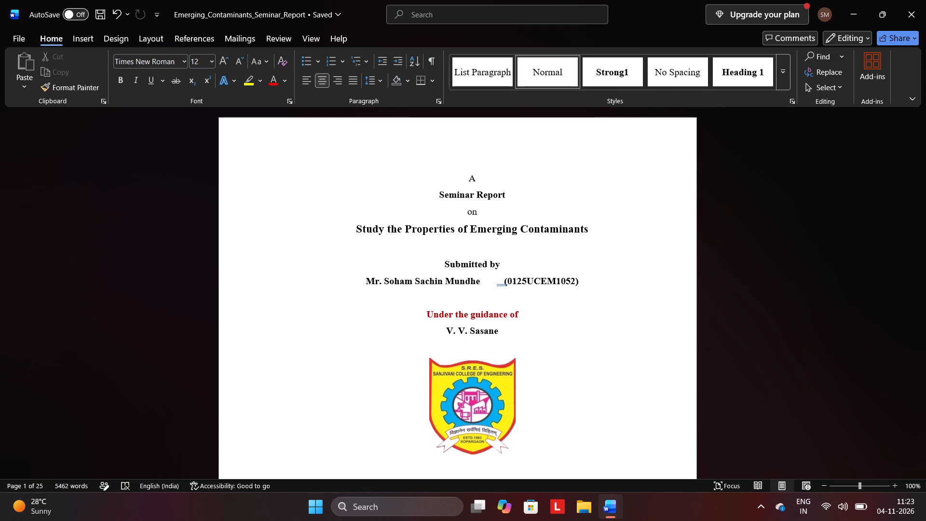
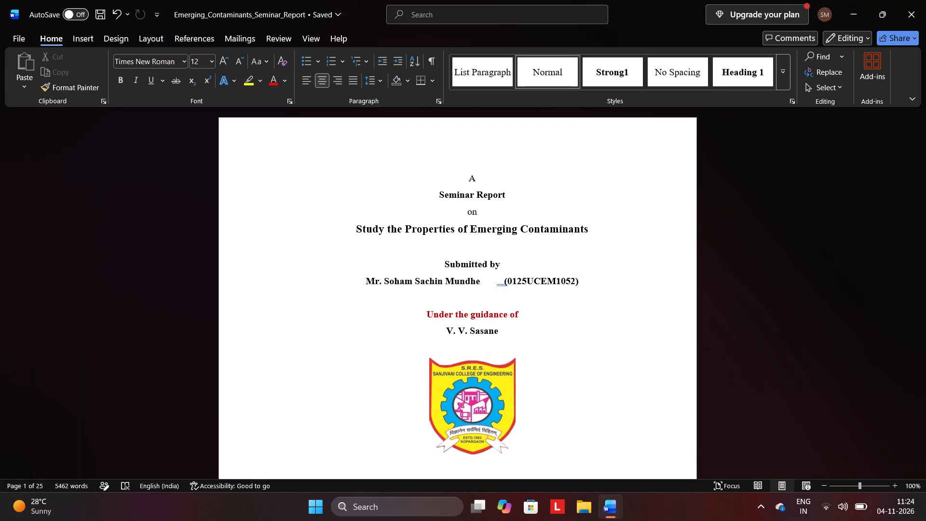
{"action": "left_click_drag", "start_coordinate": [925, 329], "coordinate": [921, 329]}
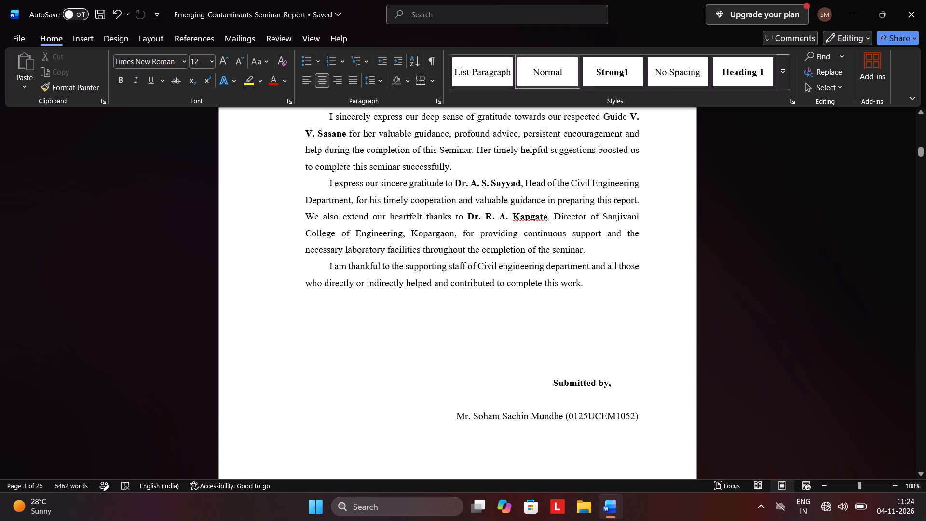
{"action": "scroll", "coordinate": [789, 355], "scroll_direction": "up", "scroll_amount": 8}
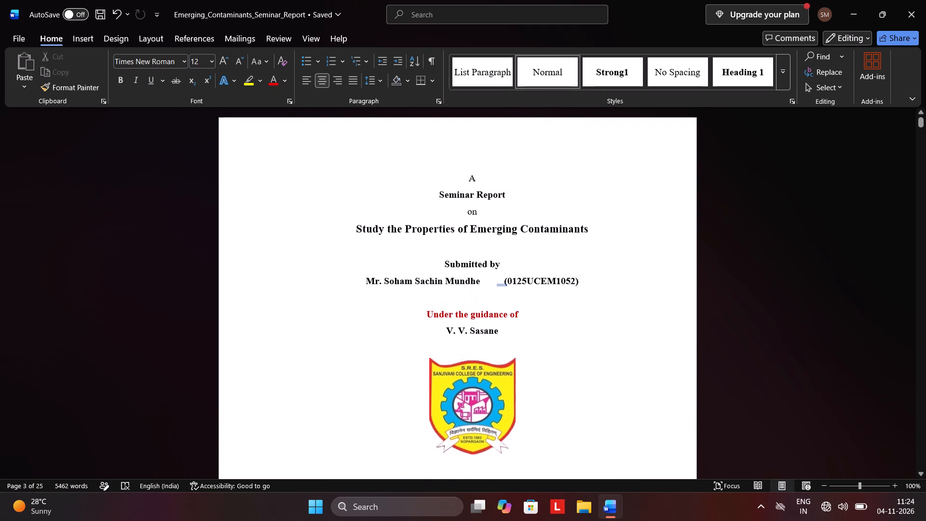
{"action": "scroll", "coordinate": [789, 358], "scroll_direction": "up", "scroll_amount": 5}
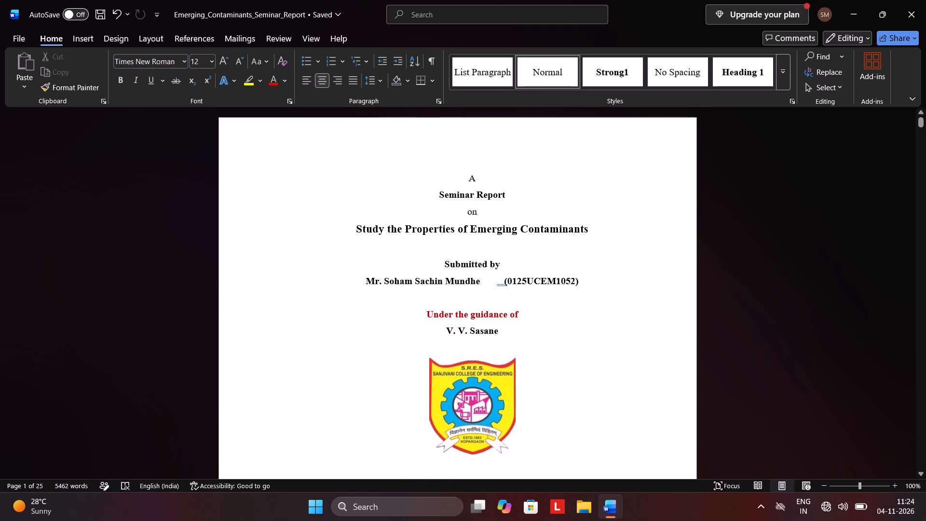
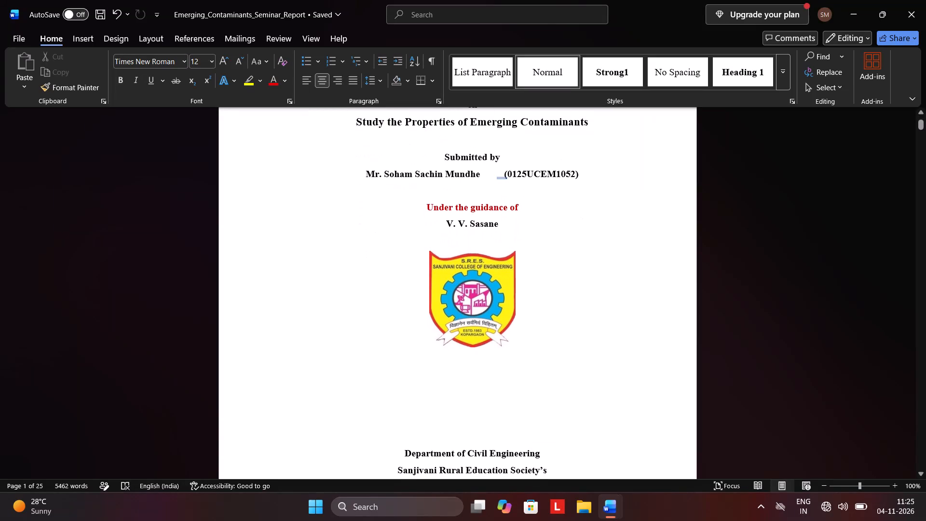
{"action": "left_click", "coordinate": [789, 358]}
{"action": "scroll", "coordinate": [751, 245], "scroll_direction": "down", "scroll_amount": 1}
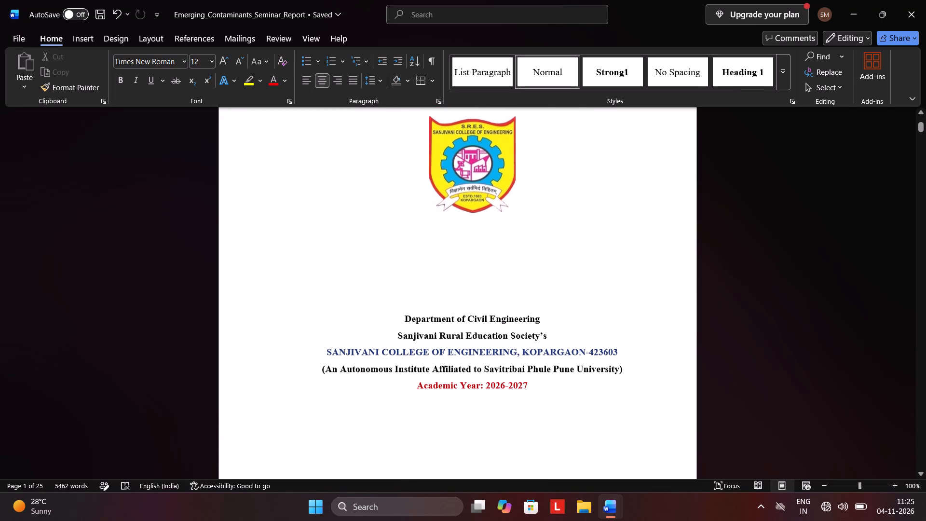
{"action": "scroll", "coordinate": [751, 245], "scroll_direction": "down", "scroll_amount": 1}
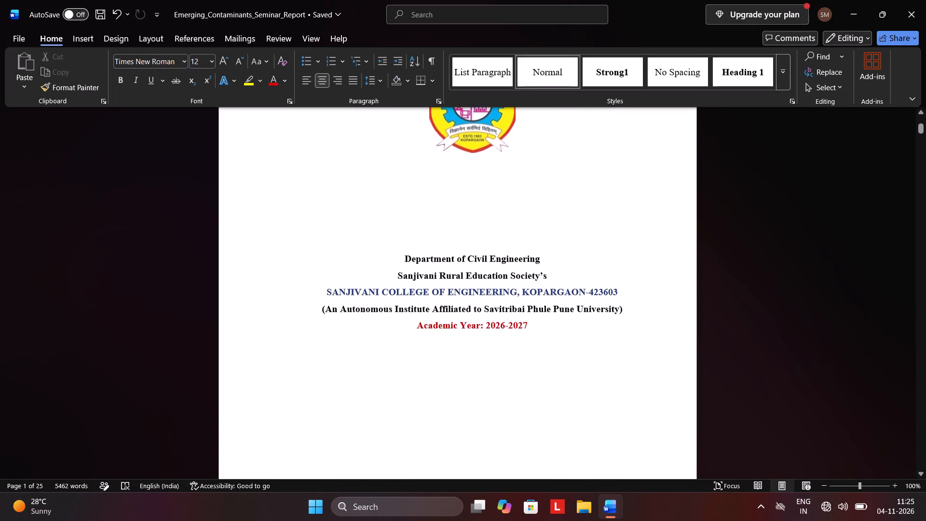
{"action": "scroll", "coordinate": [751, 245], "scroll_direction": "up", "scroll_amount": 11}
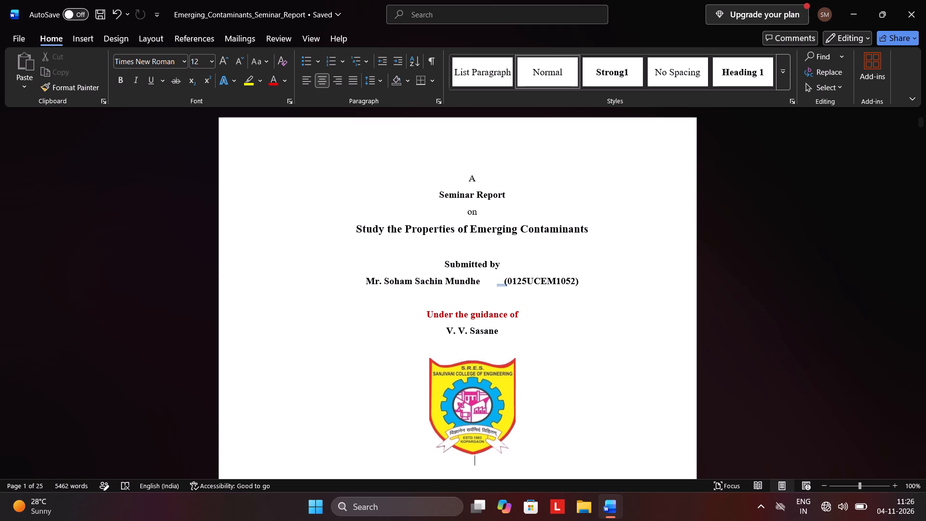
Check the Wi-Fi connection and the list of available networks, and return to the report.
{"action": "left_click", "coordinate": [830, 516]}
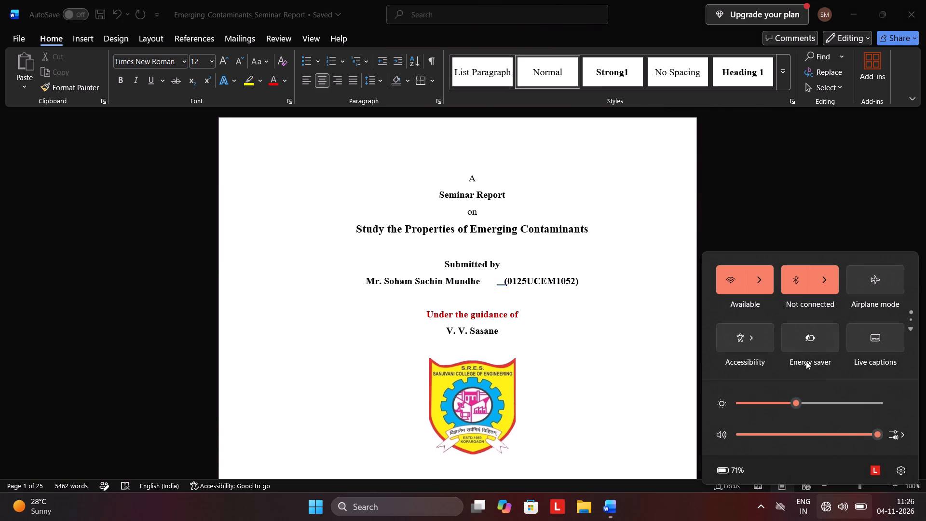
{"action": "left_click", "coordinate": [754, 271]}
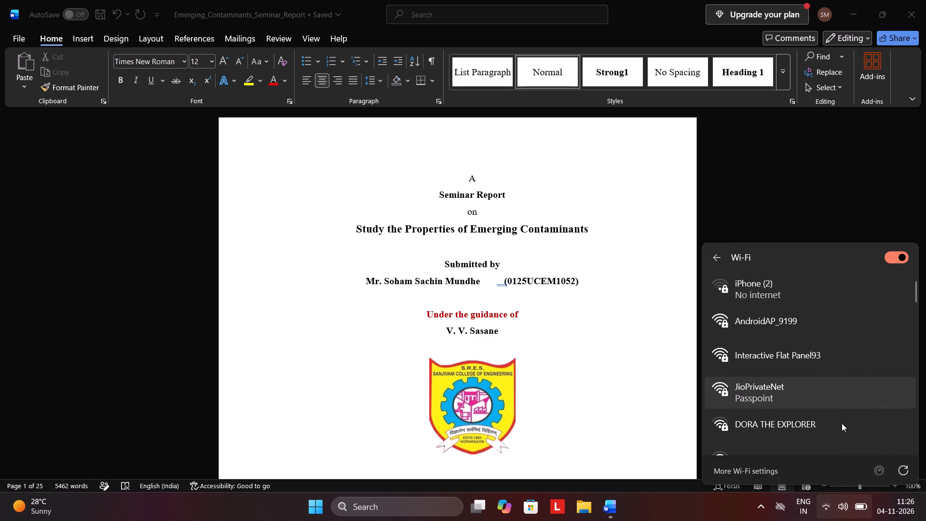
{"action": "left_click", "coordinate": [805, 200]}
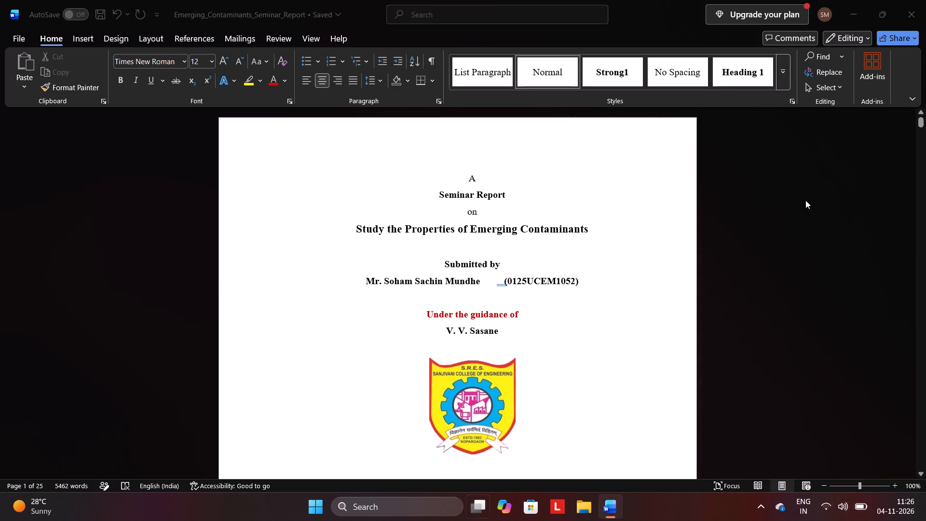
{"action": "left_click", "coordinate": [676, 302]}
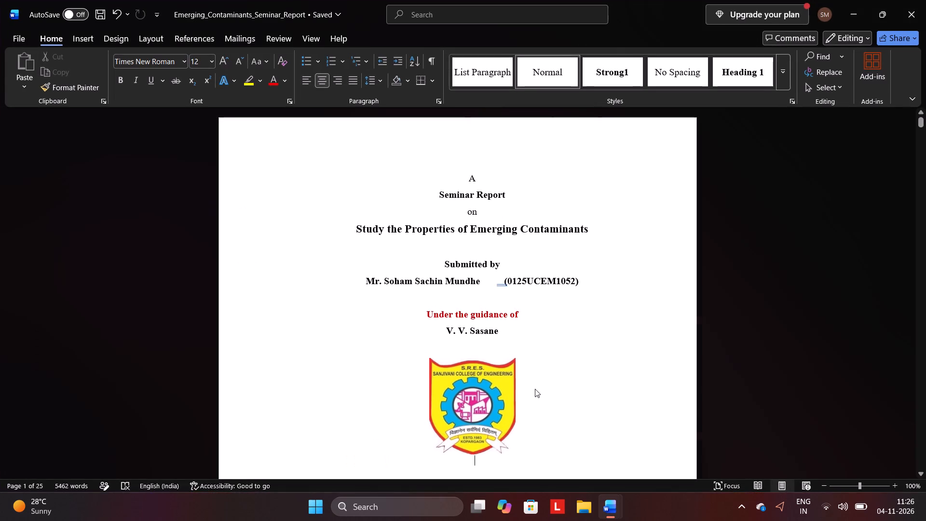
Open Google Chrome from the desktop and start a new address or search entry.
{"action": "double_click", "coordinate": [38, 385]}
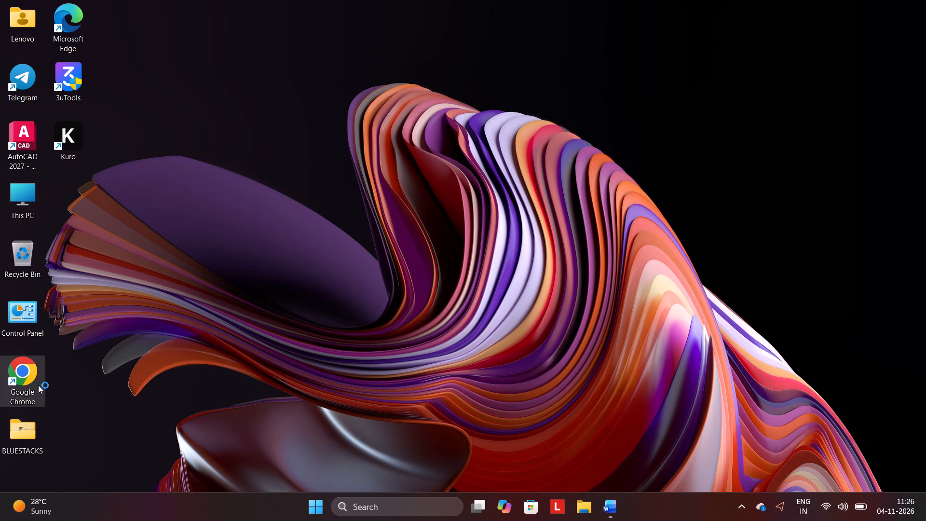
{"action": "left_click", "coordinate": [266, 33]}
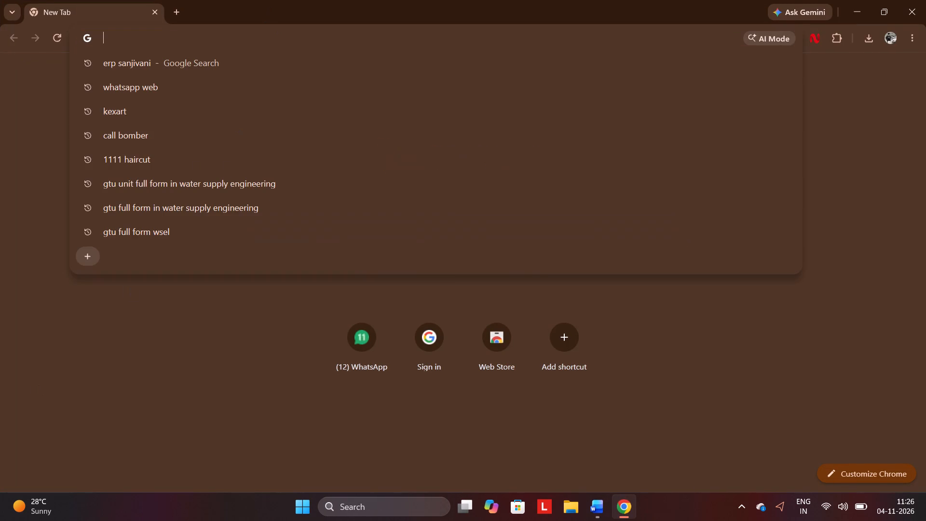
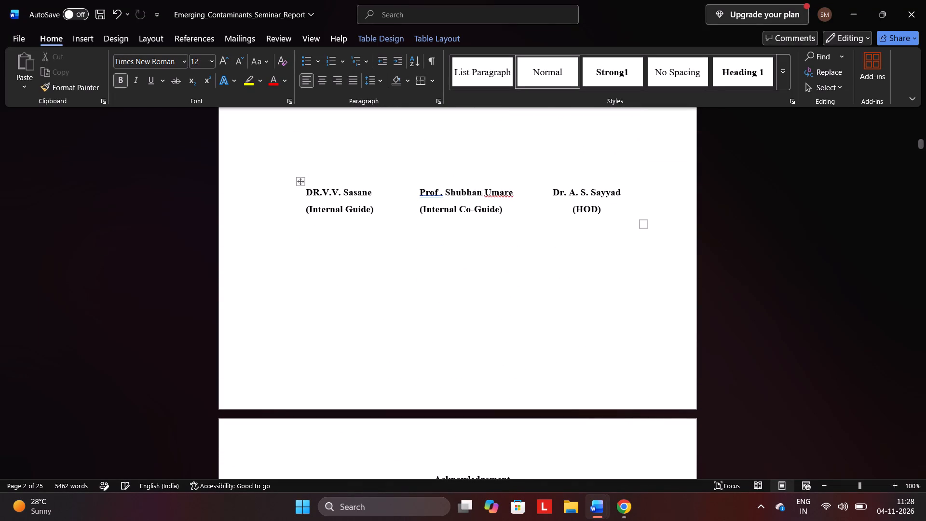
Shorten the internal co-guide's first name in the signature table to its initial followed by a period.
{"action": "key", "text": "BackSpace"}
{"action": "key", "text": "BackSpace"}
{"action": "key", "text": "BackSpace"}
{"action": "key", "text": "BackSpace"}
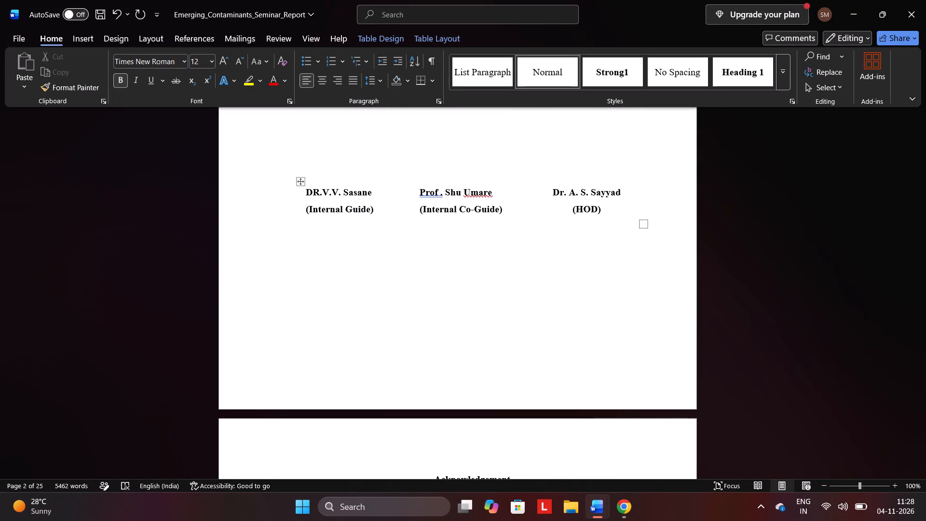
{"action": "key", "text": "BackSpace"}
{"action": "key", "text": "BackSpace"}
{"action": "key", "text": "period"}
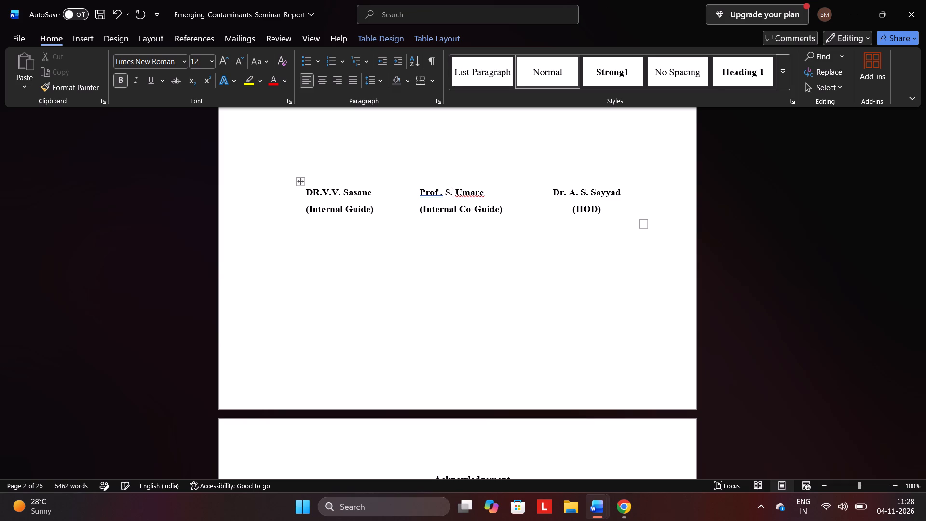
{"action": "left_click", "coordinate": [866, 301]}
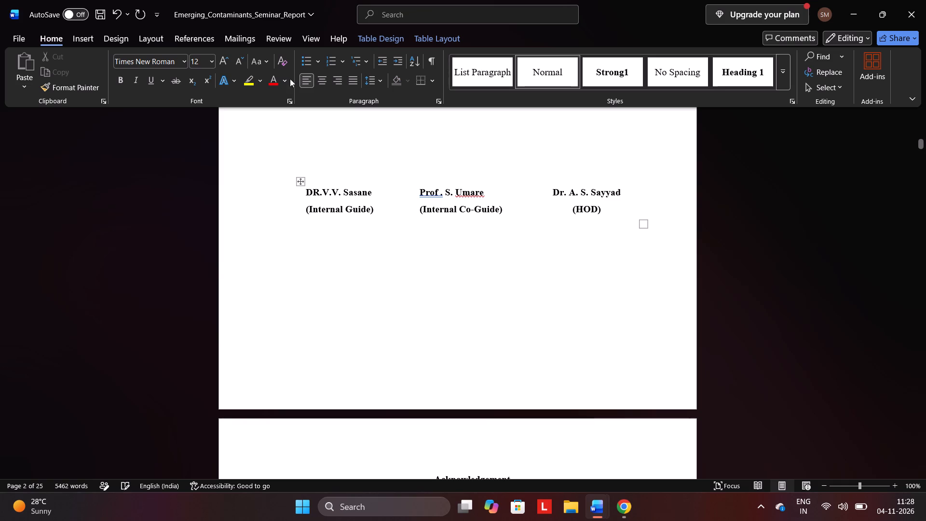
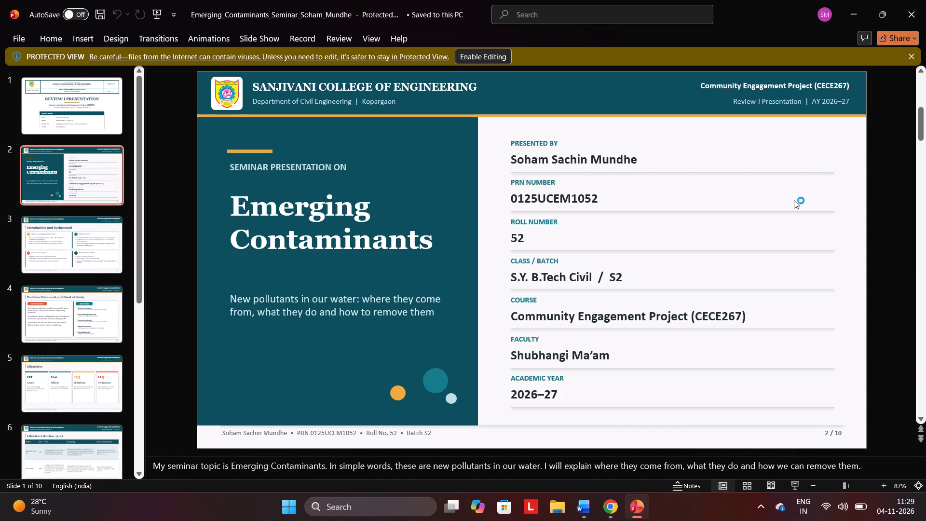
Look through the Emerging Contaminants seminar slides in PowerPoint, from the topic title slide to Literature Review (1/2).
{"action": "key", "text": "Down"}
{"action": "key", "text": "Down"}
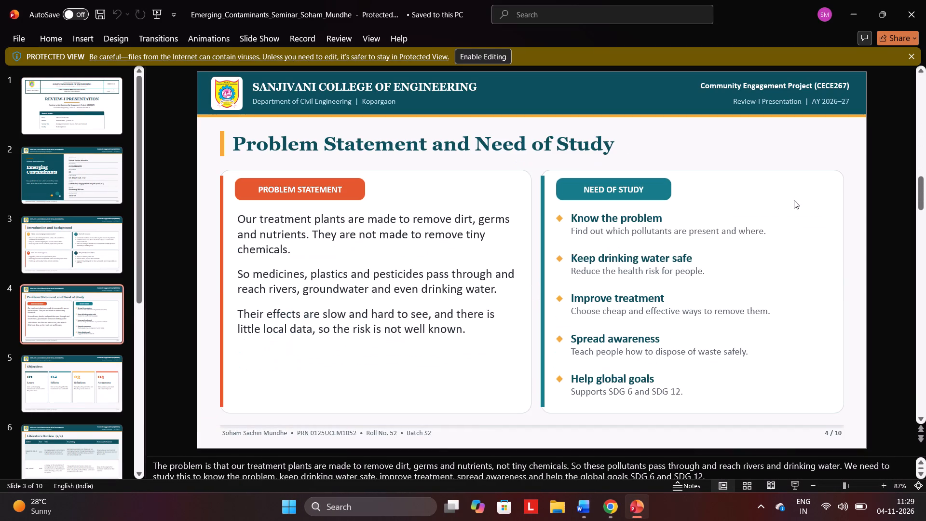
{"action": "key", "text": "Down"}
{"action": "key", "text": "Down"}
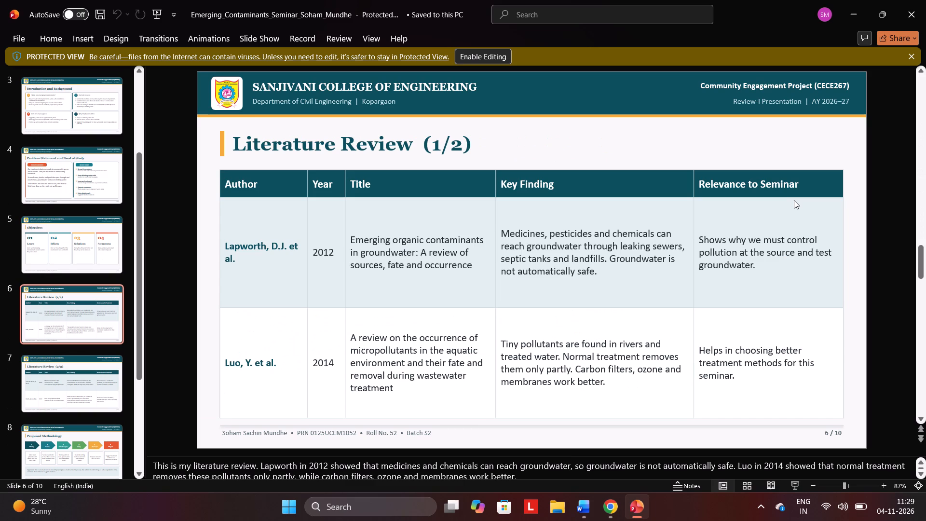
Review the seminar presentation's closing slides, from the literature review through methodology and expected data and output to the references.
{"action": "key", "text": "Down"}
{"action": "key", "text": "Down"}
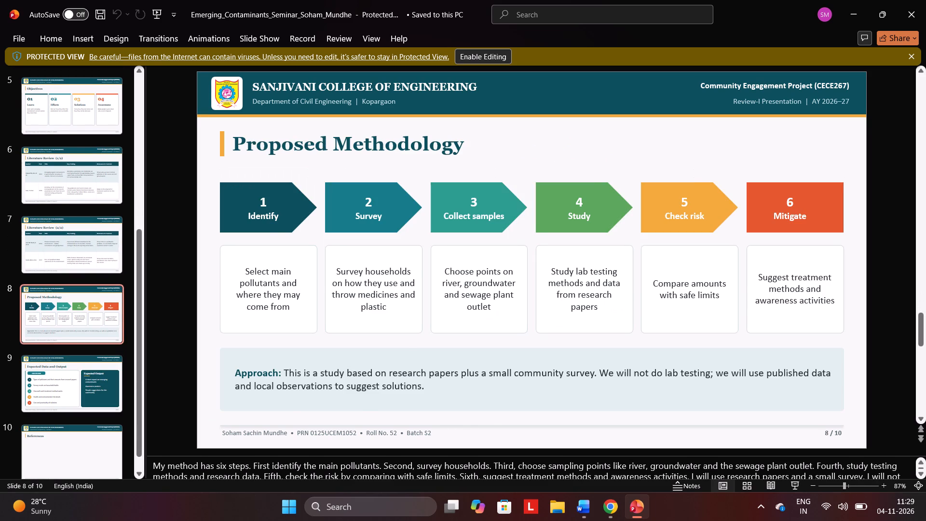
{"action": "key", "text": "Down"}
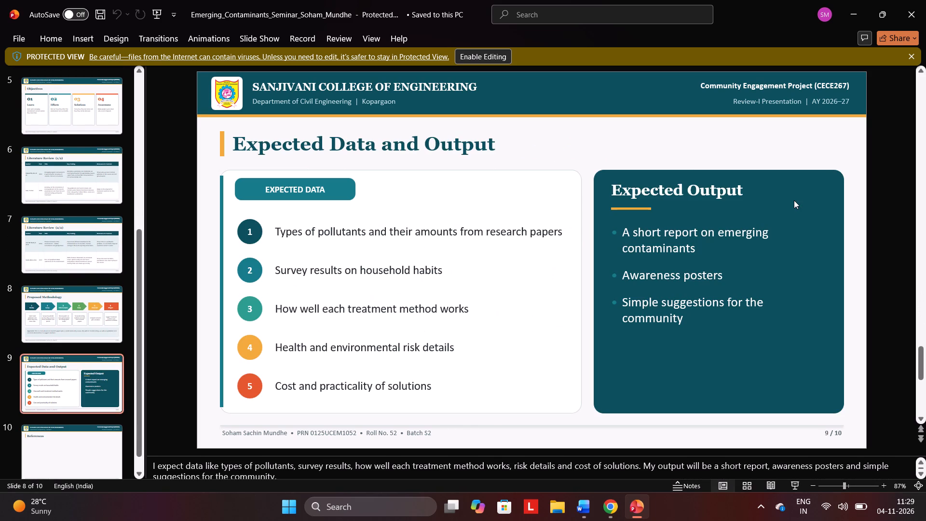
{"action": "key", "text": "Down"}
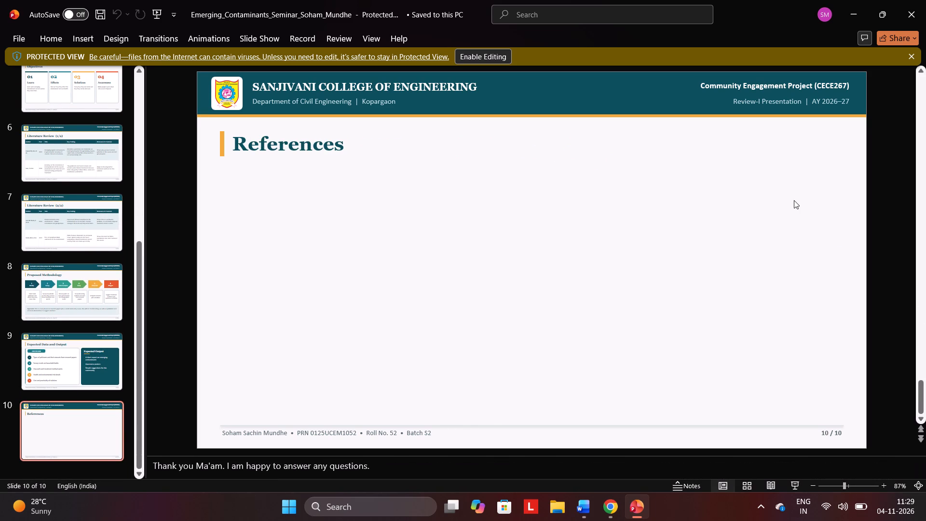
{"action": "key", "text": "Down"}
{"action": "key", "text": "Up"}
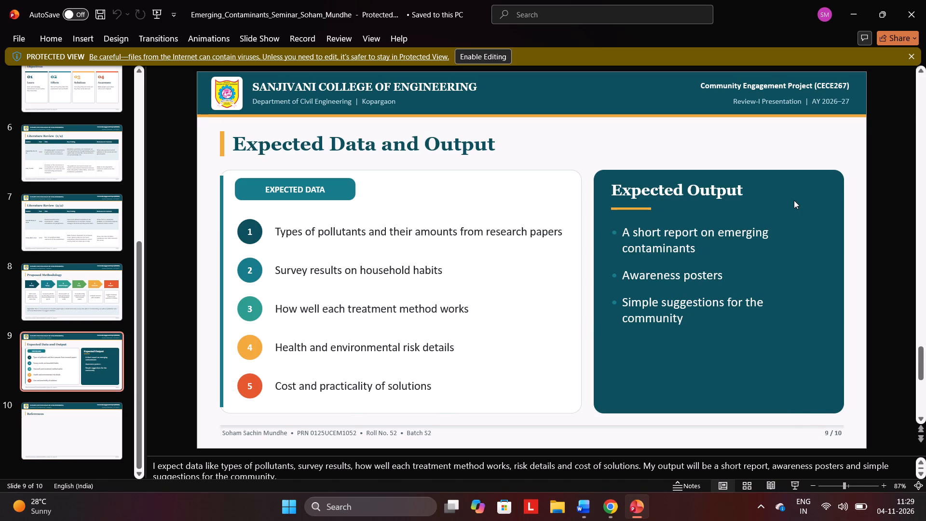
Review the seminar presentation in reverse, from expected data and output through methodology, literature review and objectives to the topic slide.
{"action": "key", "text": "Up"}
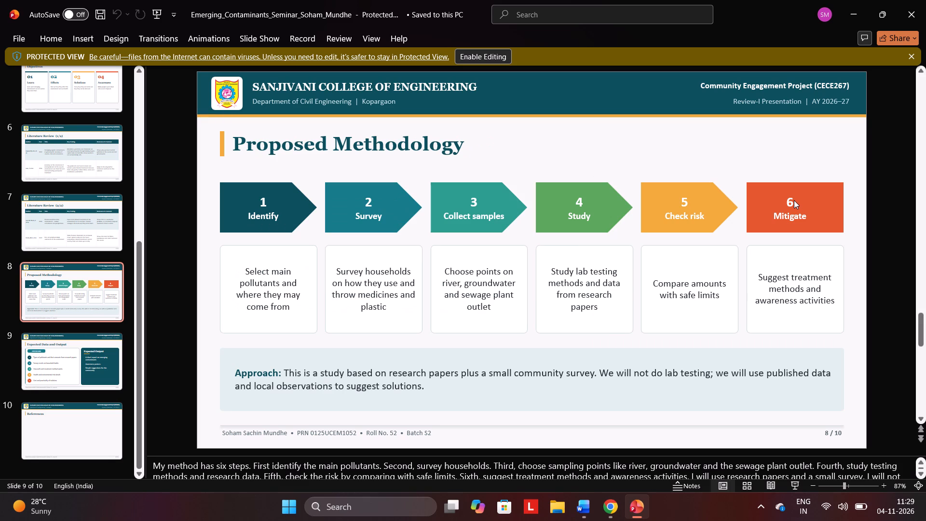
{"action": "key", "text": "Up"}
{"action": "key", "text": "Up"}
{"action": "key", "text": "Up"}
{"action": "key", "text": "Up"}
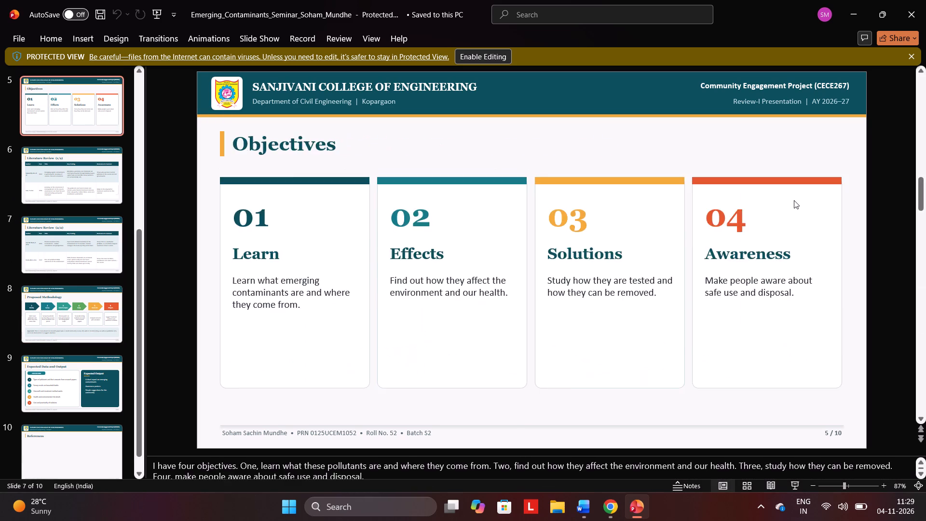
{"action": "key", "text": "Up"}
{"action": "key", "text": "Up"}
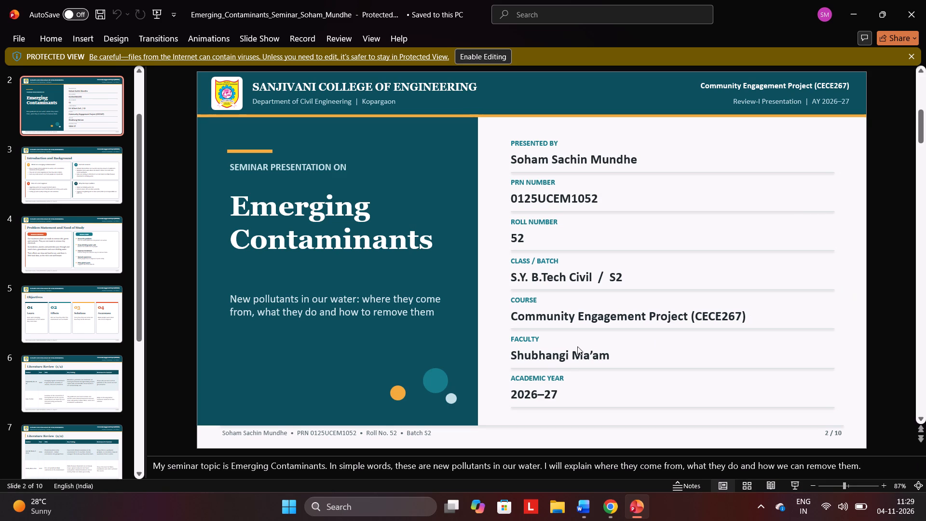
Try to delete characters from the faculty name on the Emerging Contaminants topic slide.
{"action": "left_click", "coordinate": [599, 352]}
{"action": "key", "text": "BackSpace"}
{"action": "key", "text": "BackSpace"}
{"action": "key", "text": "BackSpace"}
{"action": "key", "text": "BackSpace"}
Go back to the presentation's opening slide, minimise it and switch to the Emerging_Contaminants_Seminar_Report document in Word.
{"action": "scroll", "coordinate": [626, 363], "scroll_direction": "up", "scroll_amount": 4}
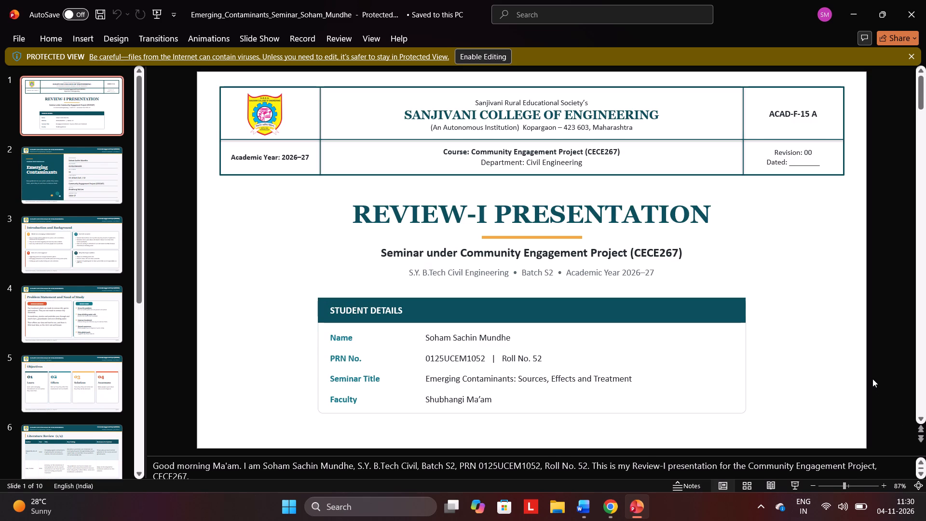
{"action": "left_click", "coordinate": [845, 9]}
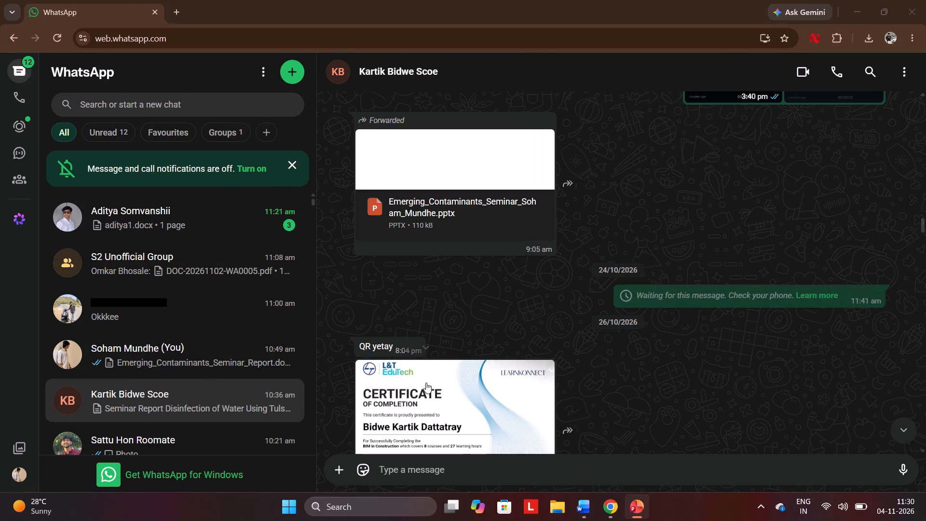
{"action": "left_click", "coordinate": [591, 511]}
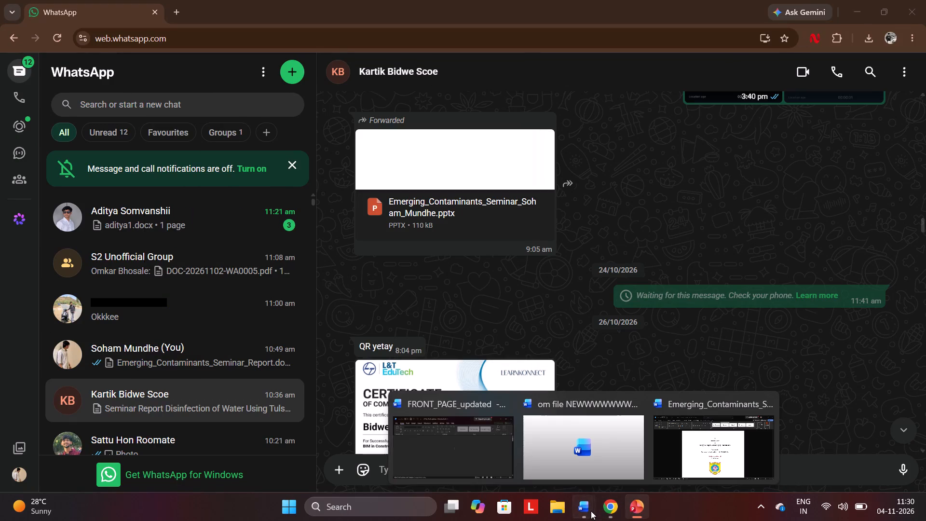
{"action": "left_click", "coordinate": [677, 466]}
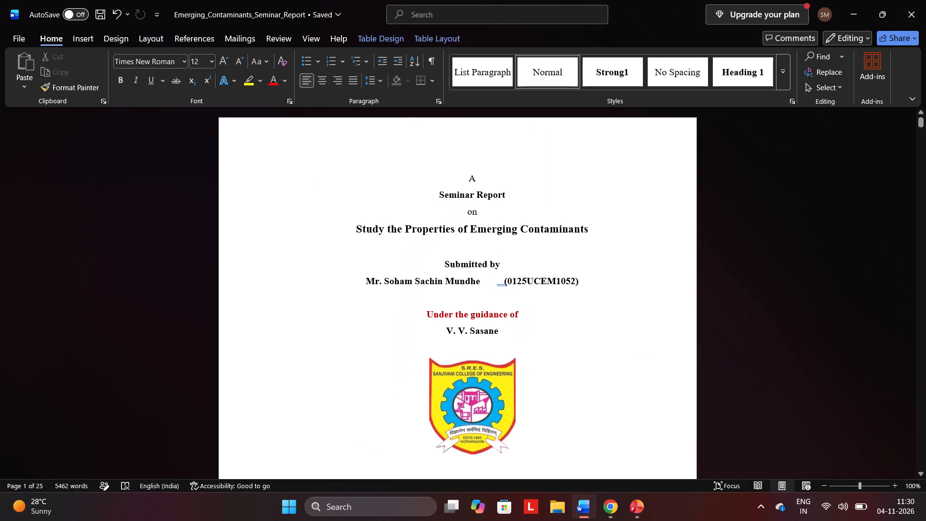